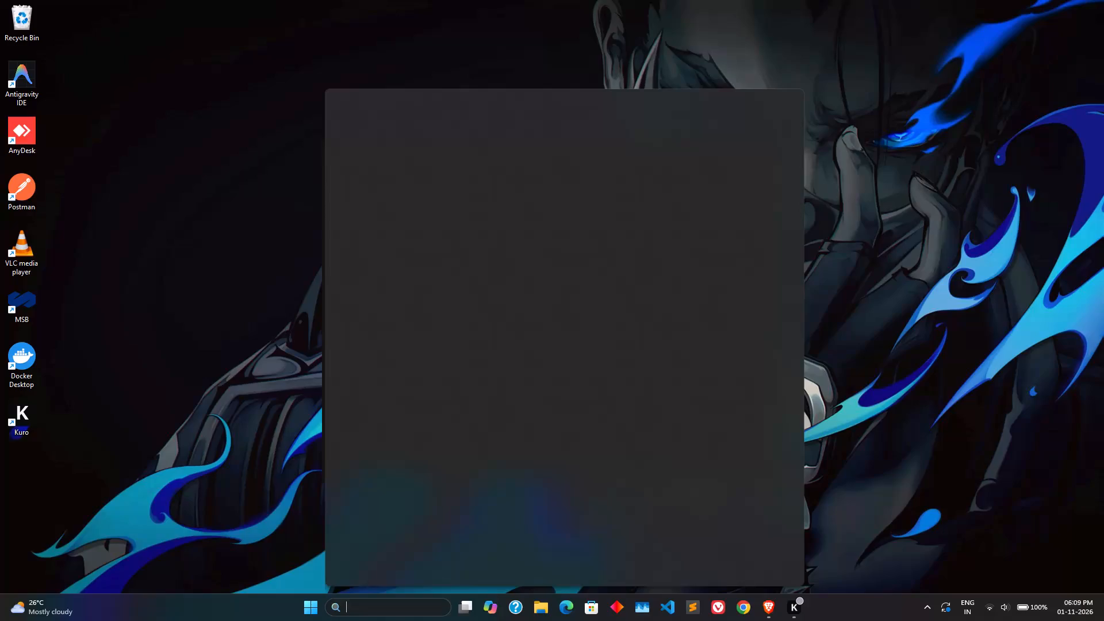
Find Microsoft Word with the Windows search and launch it.
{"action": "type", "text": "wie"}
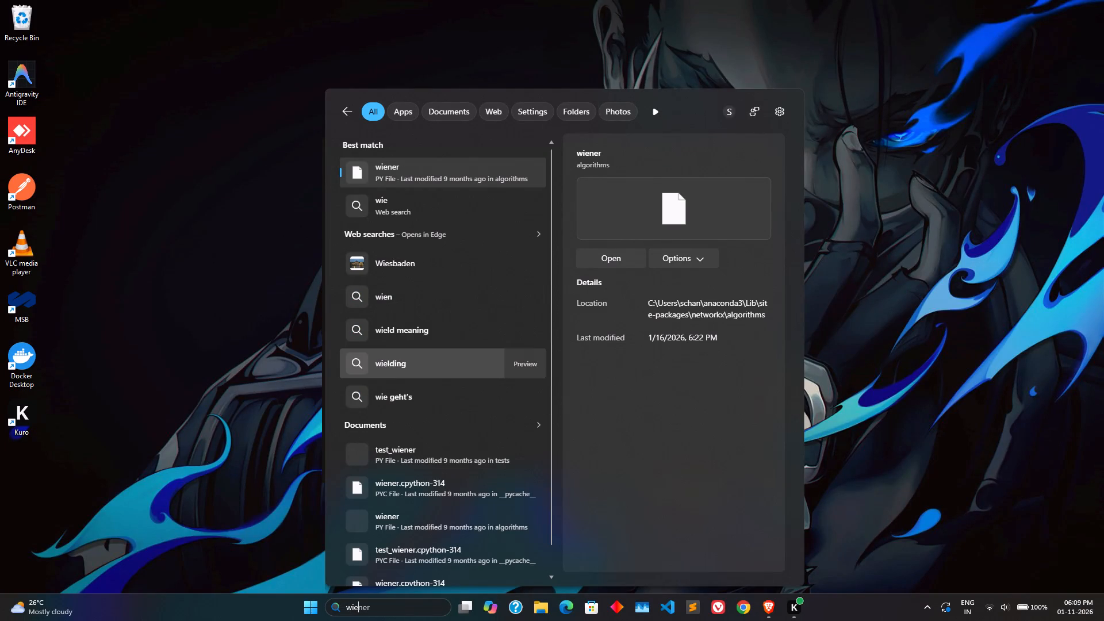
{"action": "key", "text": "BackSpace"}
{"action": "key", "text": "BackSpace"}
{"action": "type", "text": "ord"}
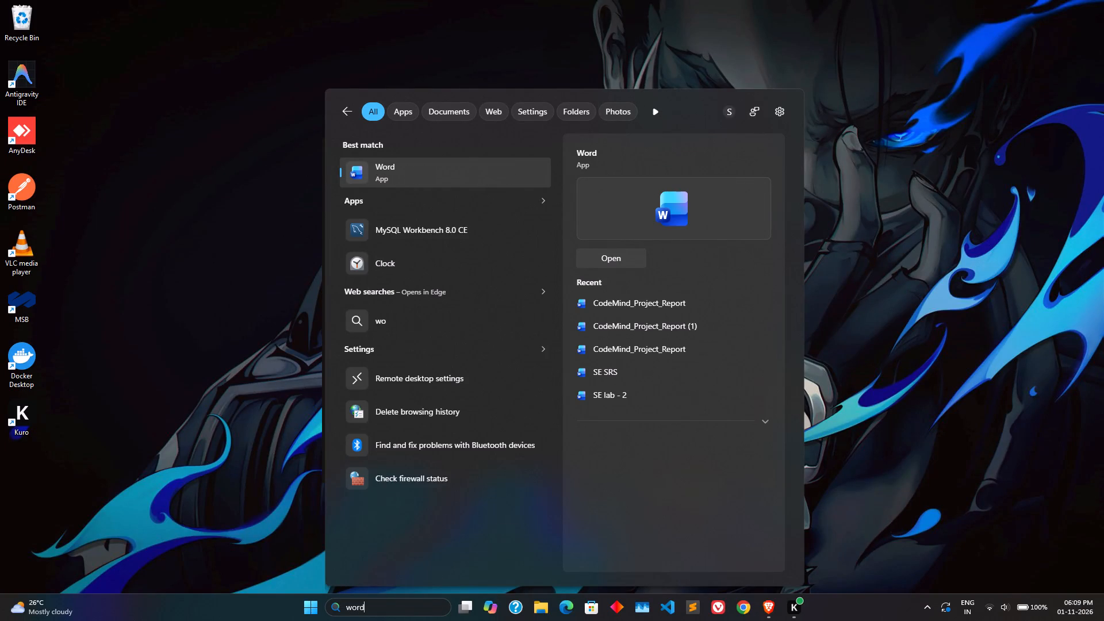
{"action": "left_click", "coordinate": [371, 162]}
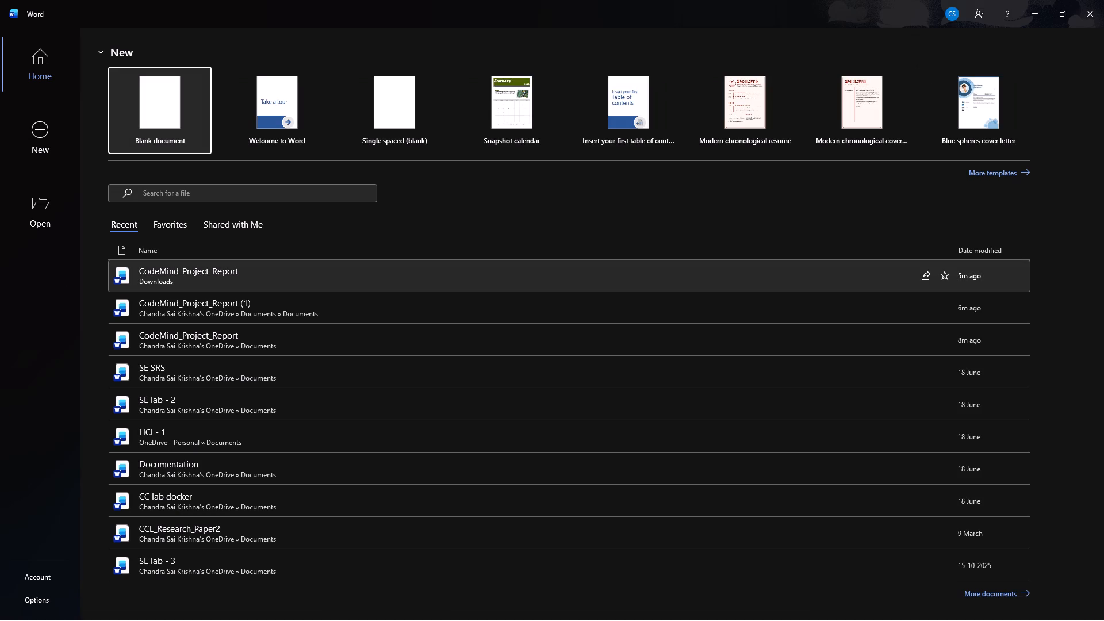
Open the recent document CodeMind_Project_Report stored in Downloads.
{"action": "left_click", "coordinate": [210, 271]}
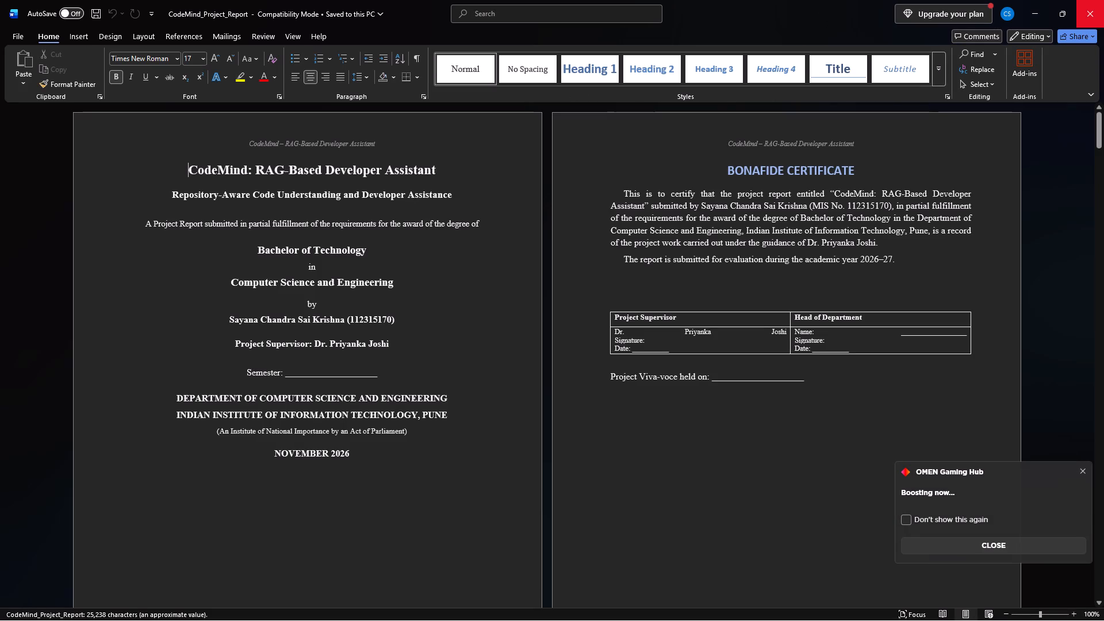
Open the recent document CodeMind_Project_Report (1) from the OneDrive Documents folder and return to the editing view.
{"action": "left_click", "coordinate": [17, 41]}
{"action": "left_click", "coordinate": [303, 304]}
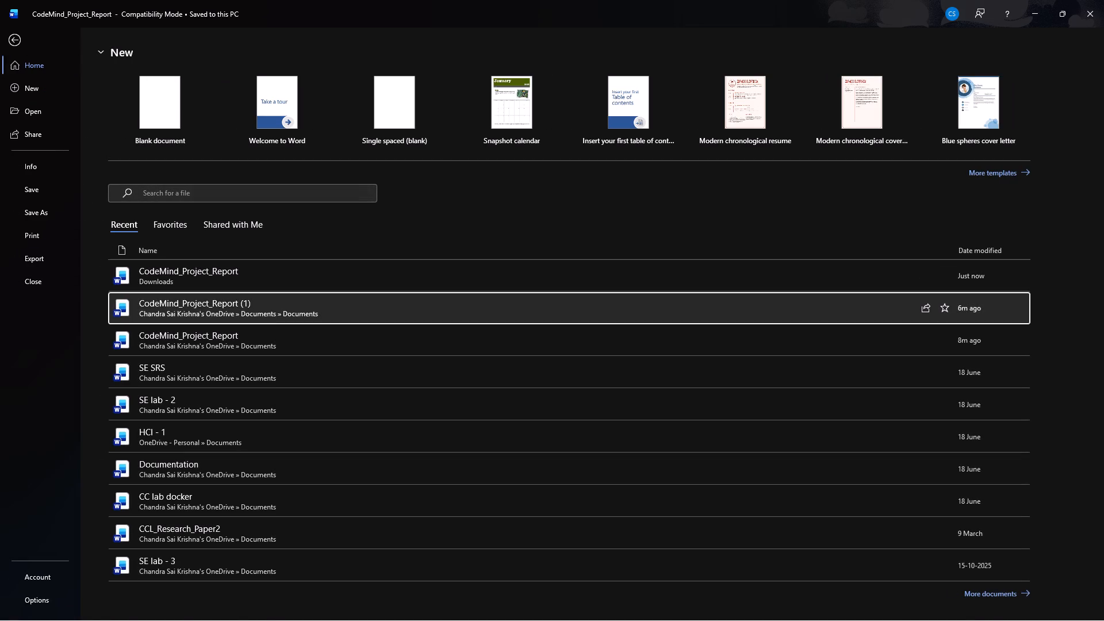
{"action": "left_click", "coordinate": [14, 35]}
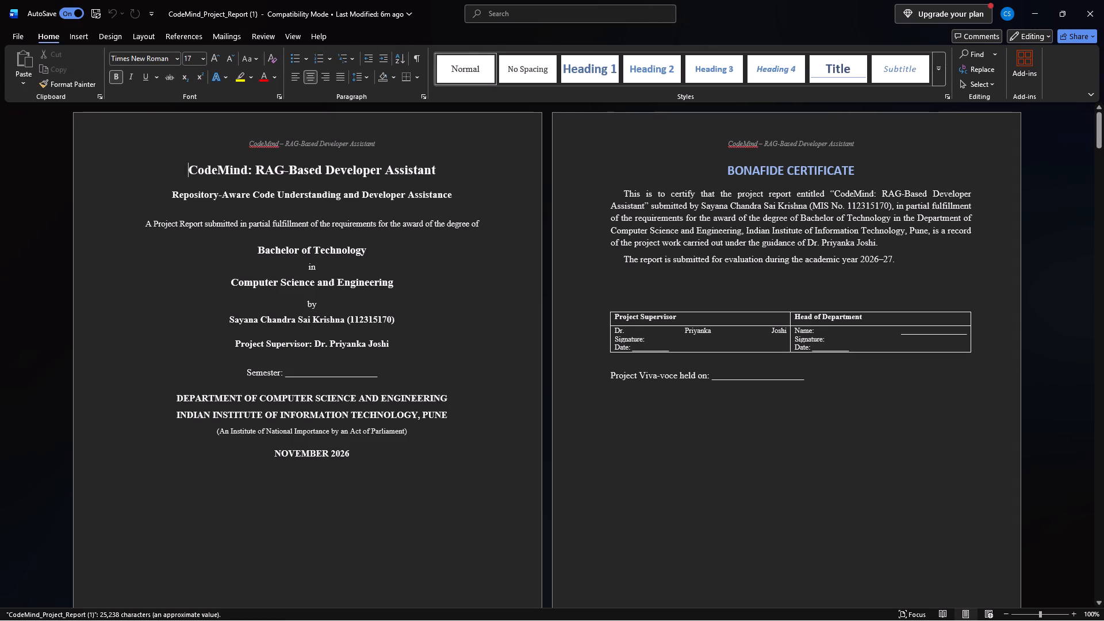
Skim the CodeMind_Project_Report (1) document from the title page through to the appendices on the last page.
{"action": "scroll", "coordinate": [443, 251], "scroll_direction": "down", "scroll_amount": 1, "text": "ctrl"}
{"action": "scroll", "coordinate": [443, 251], "scroll_direction": "up", "scroll_amount": 6, "text": "ctrl"}
{"action": "scroll", "coordinate": [525, 300], "scroll_direction": "down", "scroll_amount": 14}
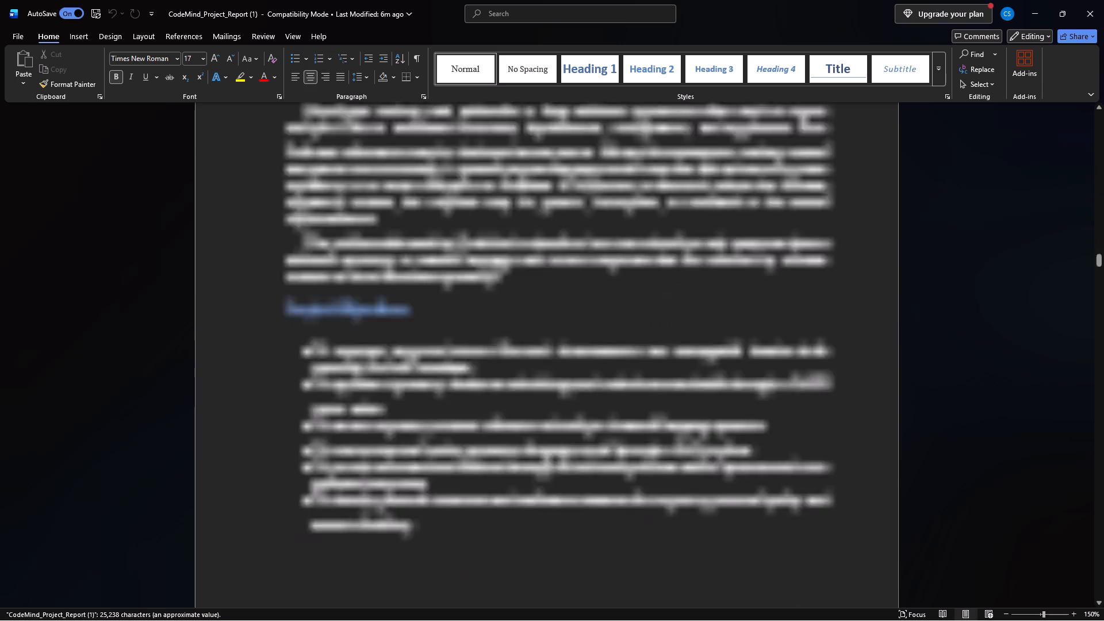
{"action": "scroll", "coordinate": [525, 300], "scroll_direction": "down", "scroll_amount": 13}
{"action": "scroll", "coordinate": [525, 300], "scroll_direction": "down", "scroll_amount": 10}
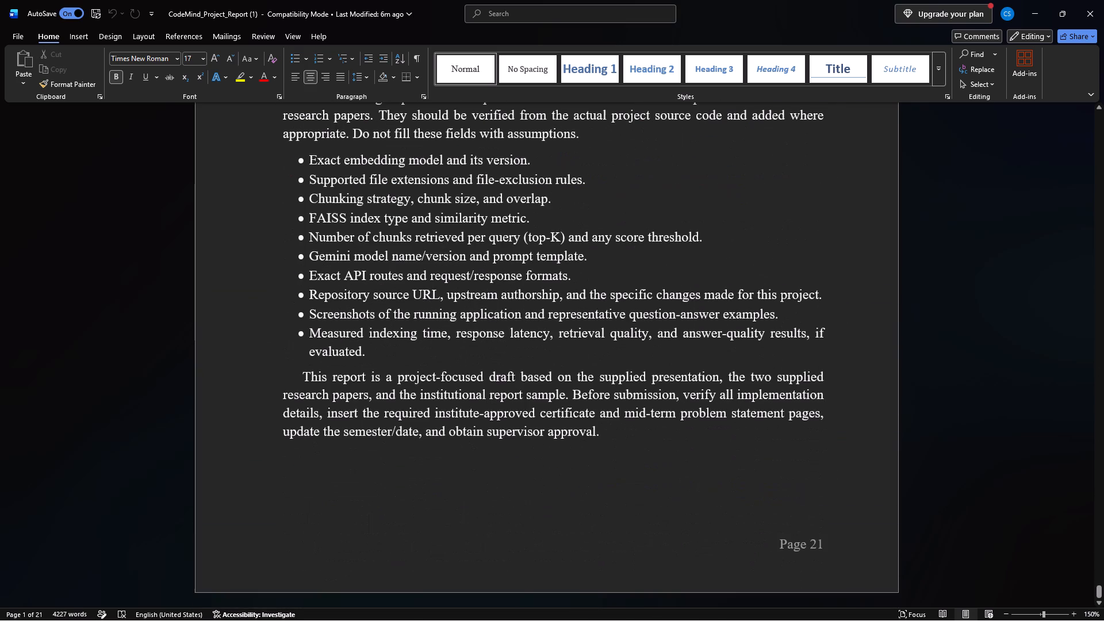
{"action": "scroll", "coordinate": [525, 300], "scroll_direction": "up", "scroll_amount": 3}
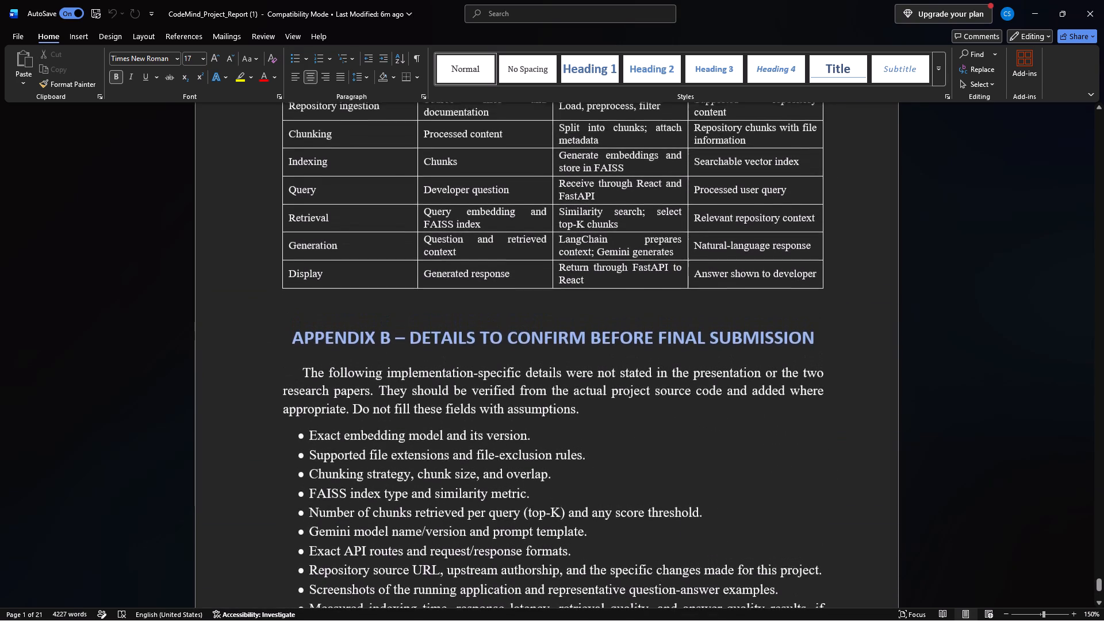
{"action": "scroll", "coordinate": [525, 300], "scroll_direction": "up", "scroll_amount": 2}
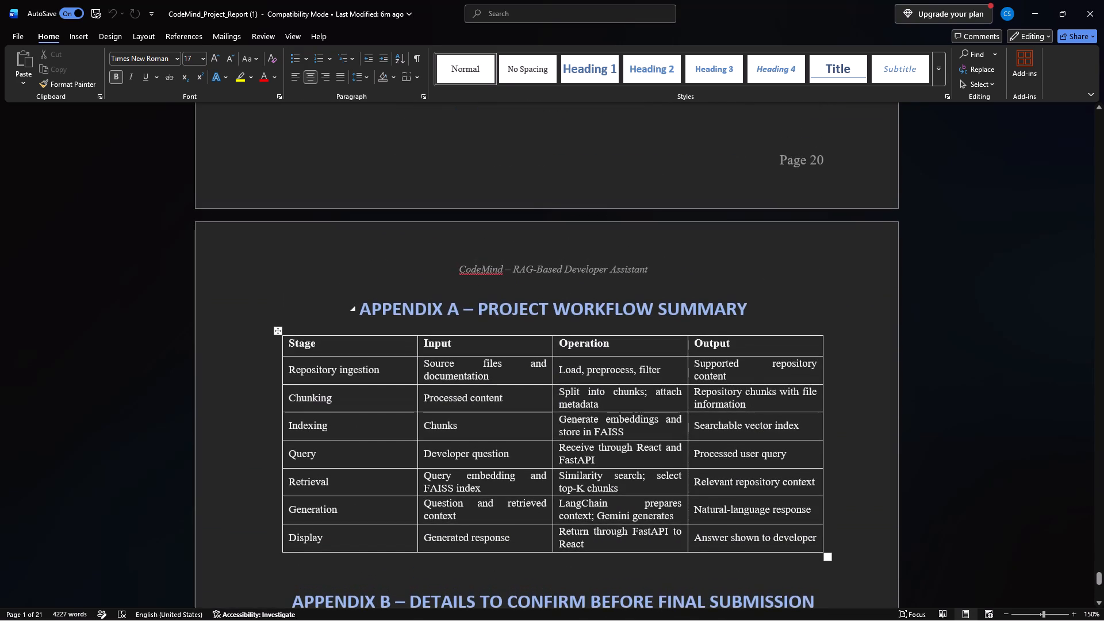
{"action": "scroll", "coordinate": [525, 300], "scroll_direction": "up", "scroll_amount": 3}
{"action": "scroll", "coordinate": [525, 300], "scroll_direction": "down", "scroll_amount": 3}
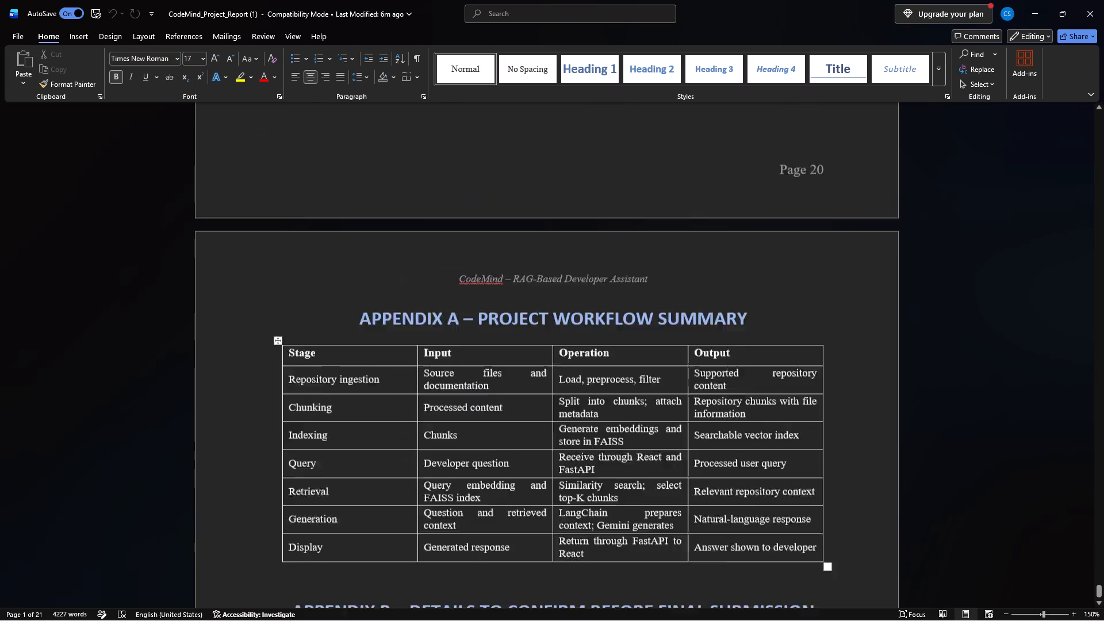
{"action": "scroll", "coordinate": [525, 300], "scroll_direction": "up", "scroll_amount": 2}
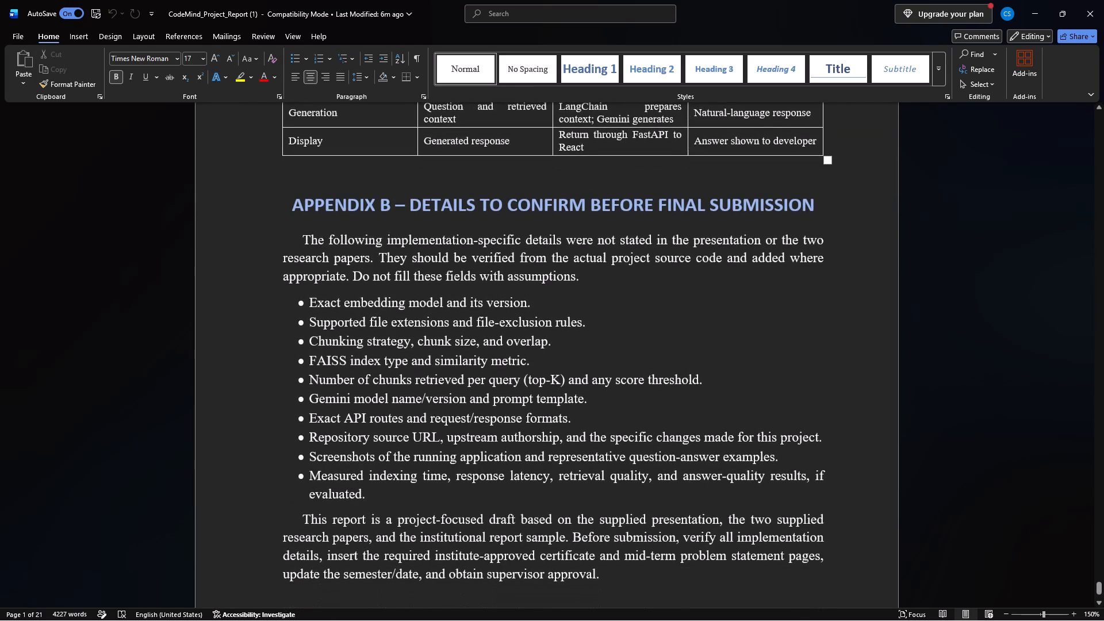
Read Appendix B on details to confirm before final submission, following its introductory paragraph and bullet list.
{"action": "left_click_drag", "start_coordinate": [594, 208], "coordinate": [788, 208]}
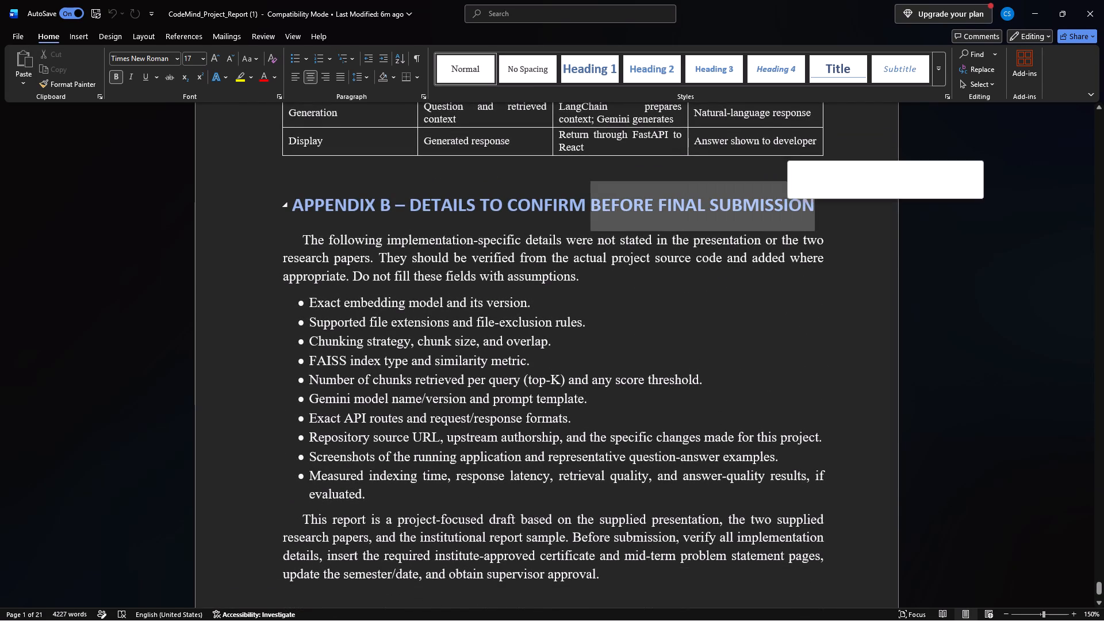
{"action": "left_click", "coordinate": [788, 208]}
{"action": "left_click_drag", "start_coordinate": [509, 238], "coordinate": [650, 507]}
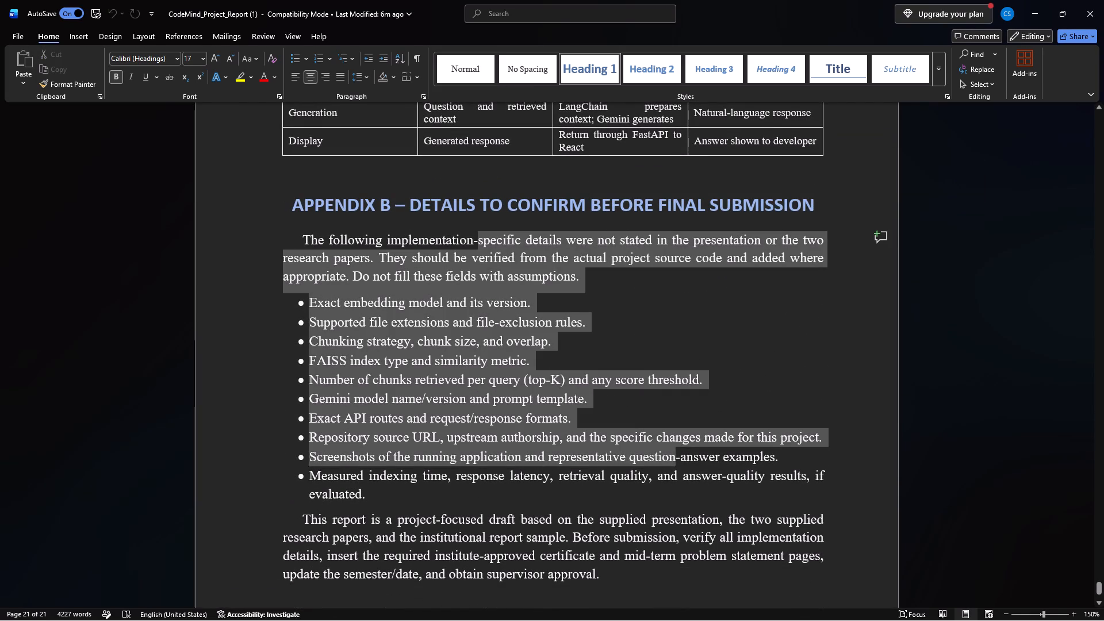
{"action": "left_click_drag", "start_coordinate": [650, 507], "coordinate": [653, 515]}
{"action": "left_click", "coordinate": [653, 515]}
{"action": "left_click_drag", "start_coordinate": [565, 247], "coordinate": [745, 248]}
{"action": "left_click", "coordinate": [745, 248]}
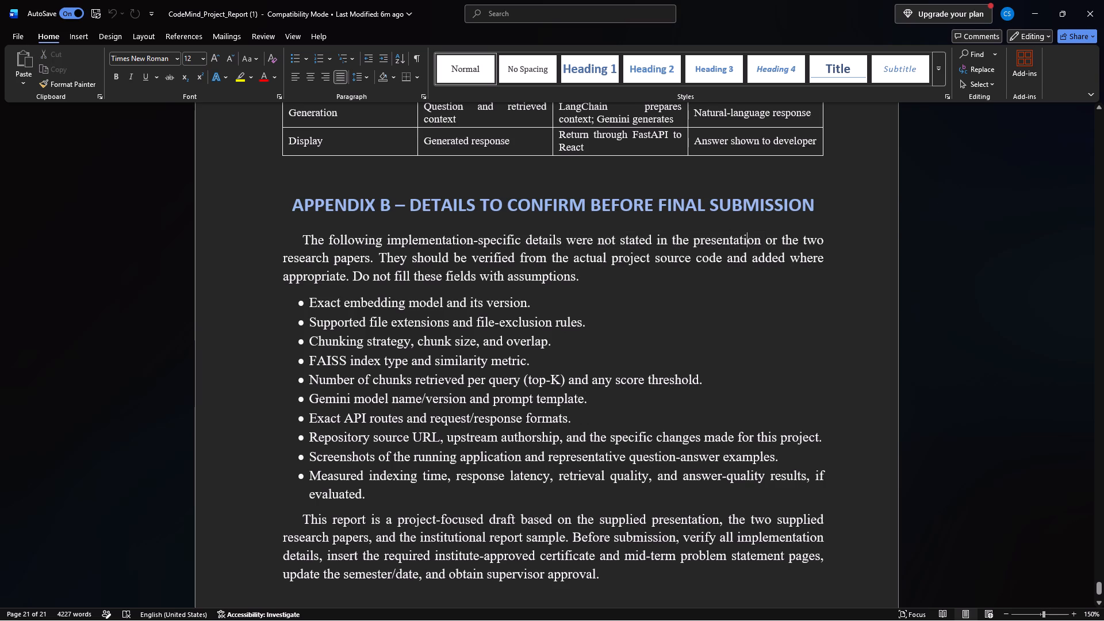
{"action": "left_click_drag", "start_coordinate": [344, 252], "coordinate": [440, 256]}
{"action": "left_click", "coordinate": [440, 256]}
{"action": "left_click_drag", "start_coordinate": [379, 258], "coordinate": [442, 258]}
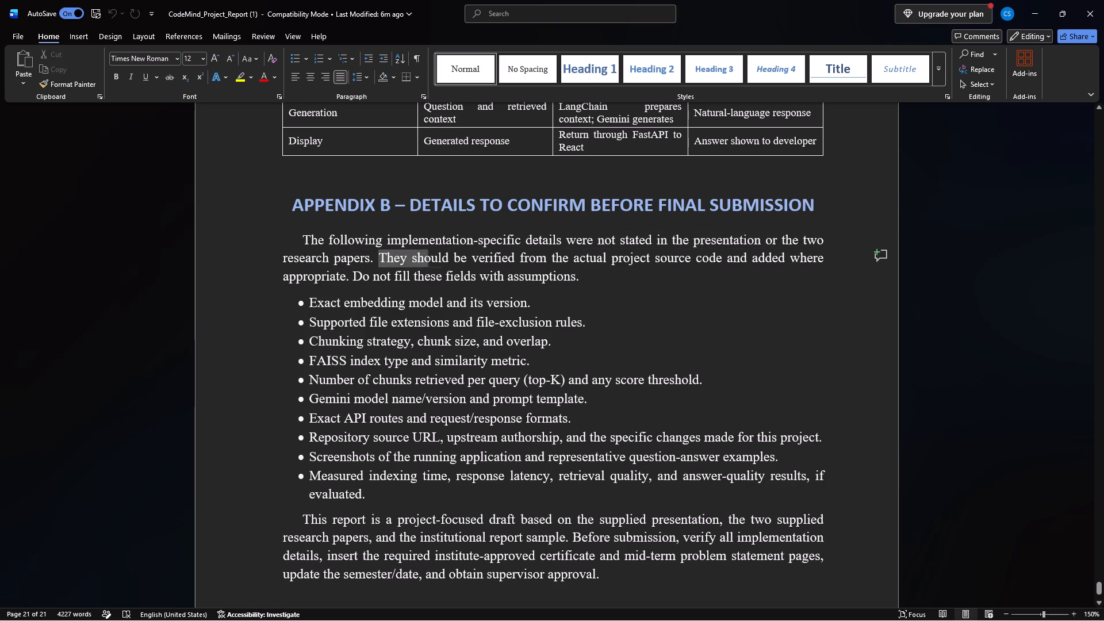
{"action": "left_click_drag", "start_coordinate": [442, 258], "coordinate": [446, 258]}
{"action": "left_click", "coordinate": [446, 258]}
{"action": "left_click_drag", "start_coordinate": [466, 258], "coordinate": [544, 263]}
{"action": "left_click", "coordinate": [544, 263]}
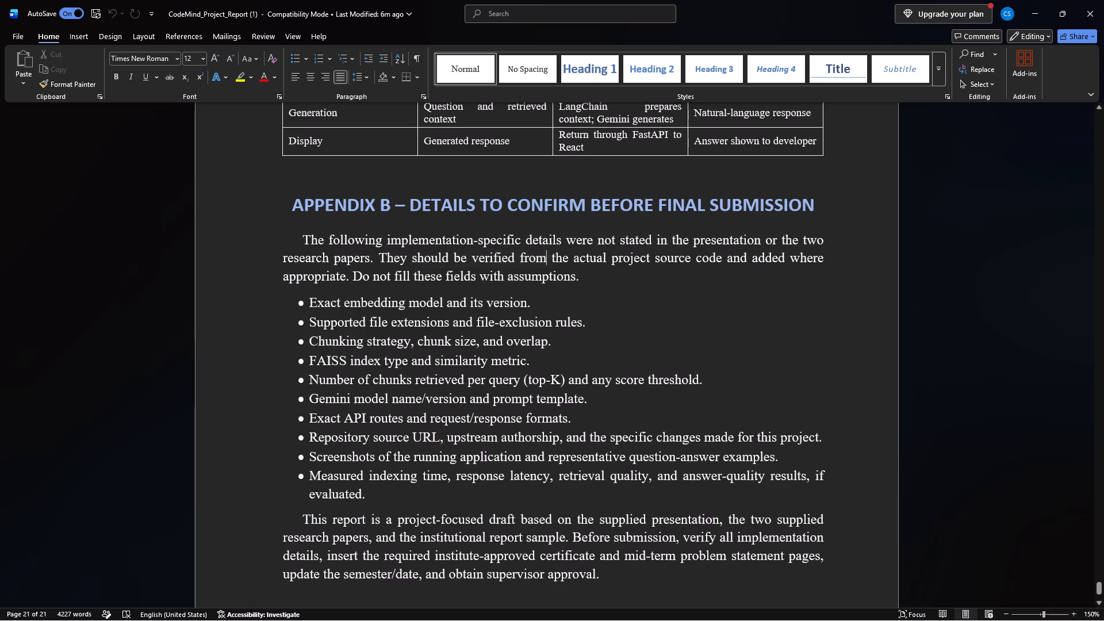
{"action": "left_click_drag", "start_coordinate": [503, 267], "coordinate": [630, 493]}
{"action": "left_click", "coordinate": [630, 493]}
Review the report backwards from Appendix A through Chapter 5 to the evaluation table in section 4.3.
{"action": "scroll", "coordinate": [535, 466], "scroll_direction": "up", "scroll_amount": 1}
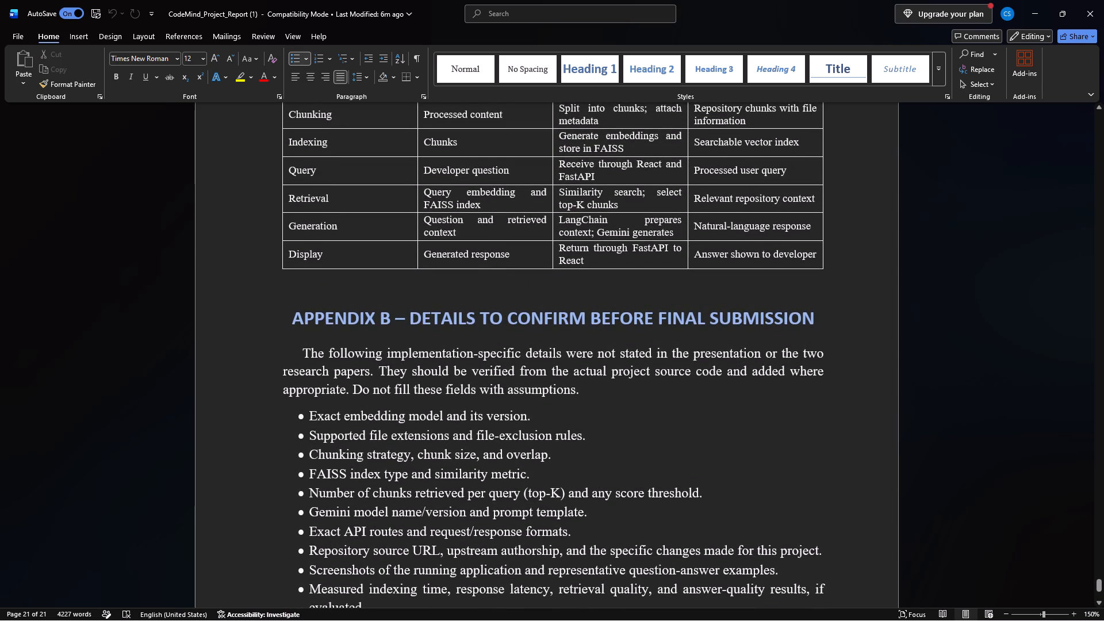
{"action": "scroll", "coordinate": [535, 466], "scroll_direction": "up", "scroll_amount": 3}
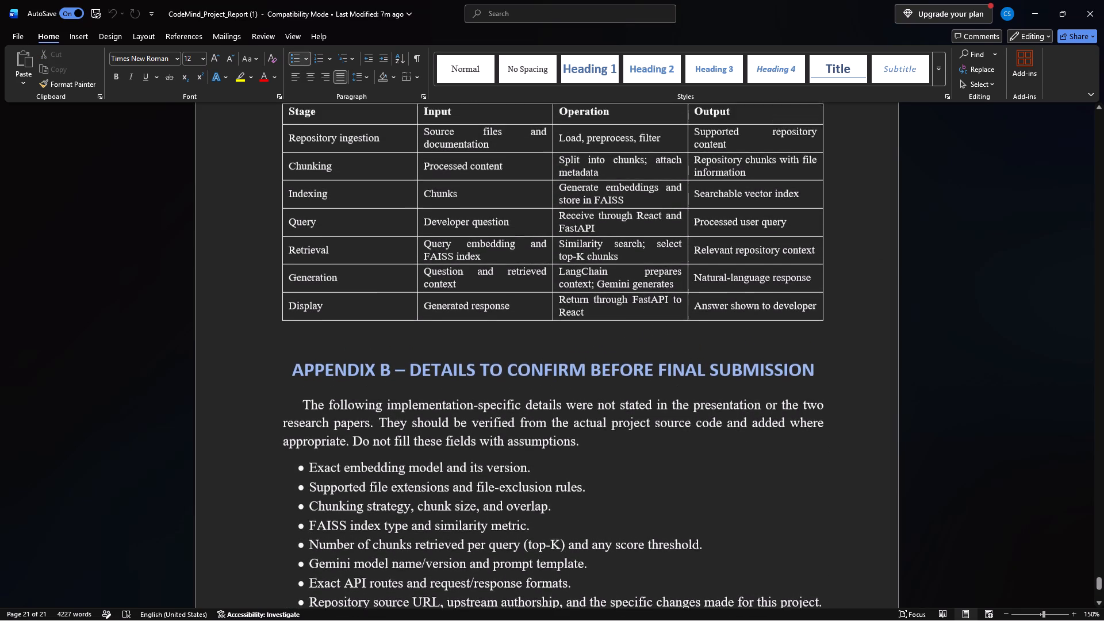
{"action": "scroll", "coordinate": [535, 466], "scroll_direction": "up", "scroll_amount": 2}
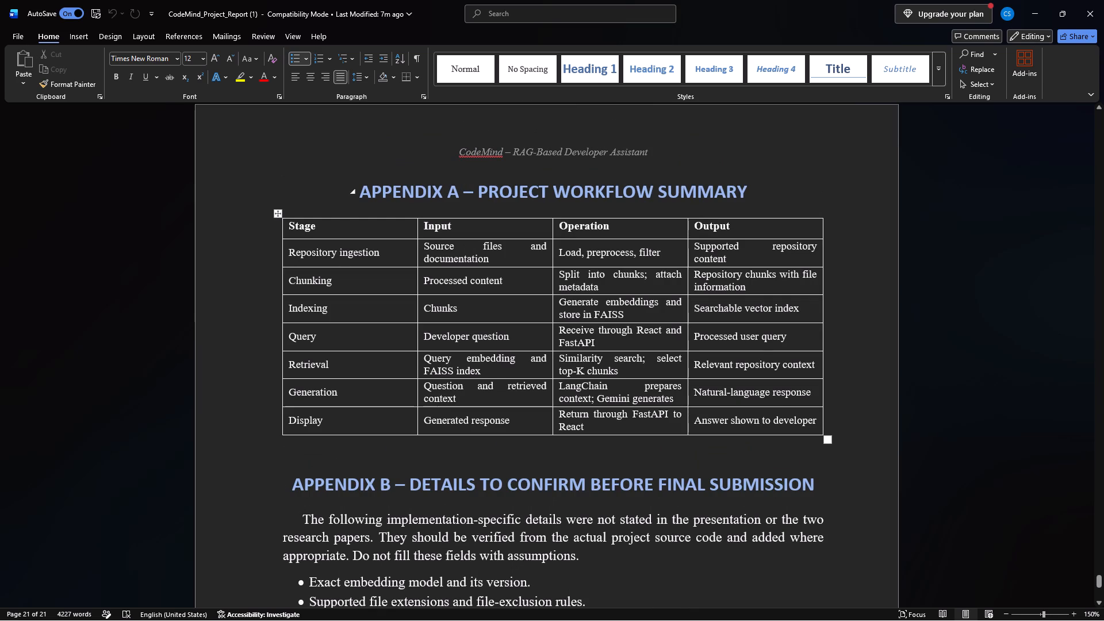
{"action": "scroll", "coordinate": [490, 278], "scroll_direction": "up", "scroll_amount": 9}
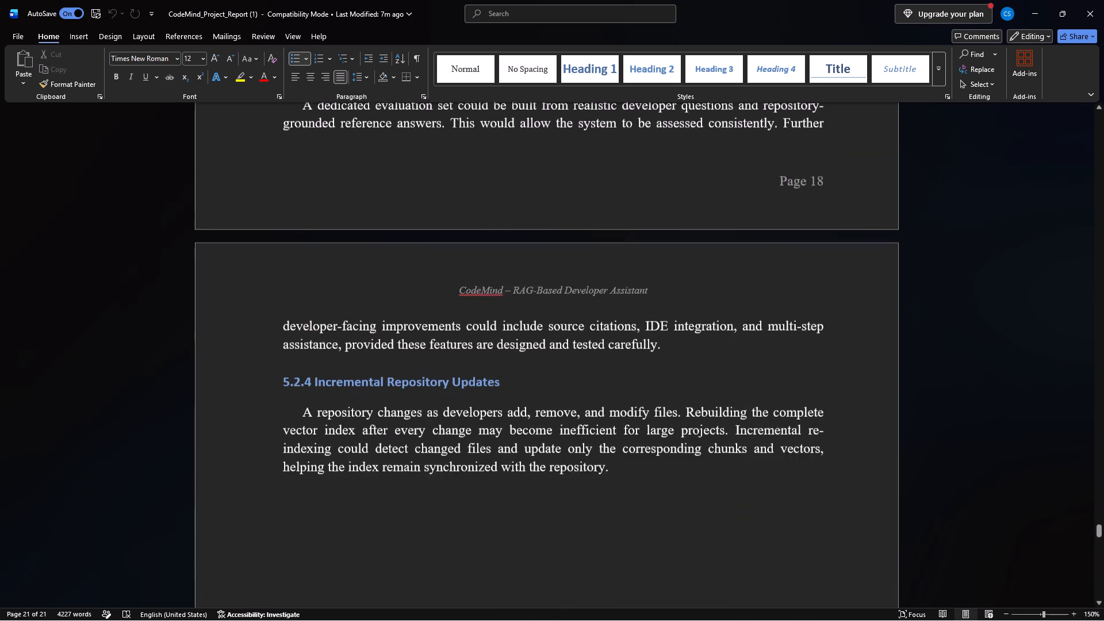
{"action": "scroll", "coordinate": [490, 278], "scroll_direction": "up", "scroll_amount": 5}
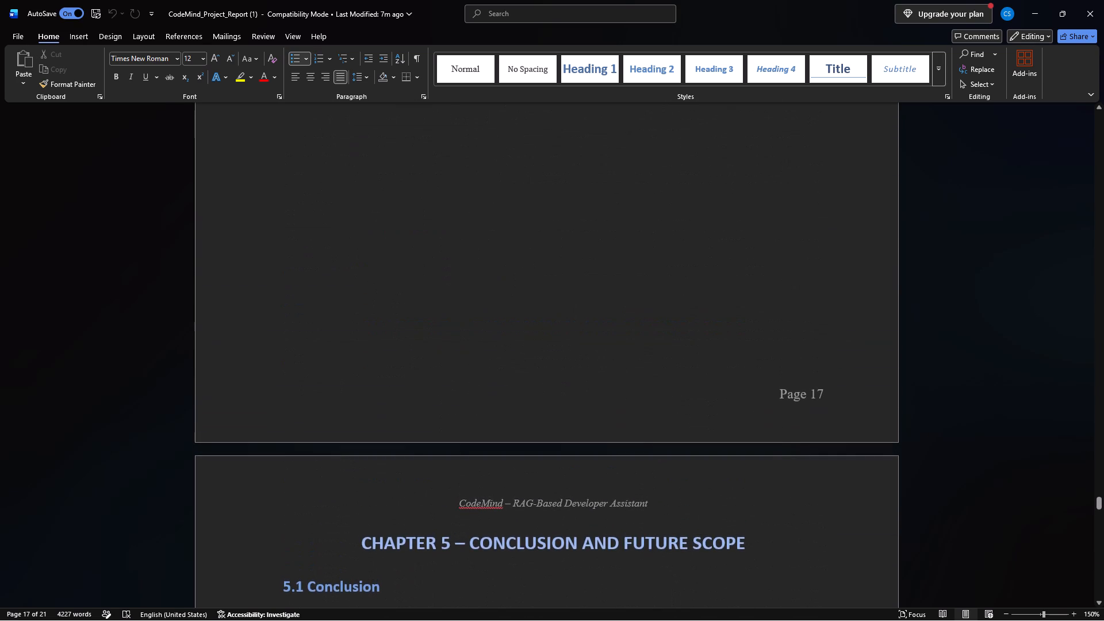
{"action": "scroll", "coordinate": [490, 278], "scroll_direction": "down", "scroll_amount": 3}
{"action": "scroll", "coordinate": [490, 278], "scroll_direction": "up", "scroll_amount": 1}
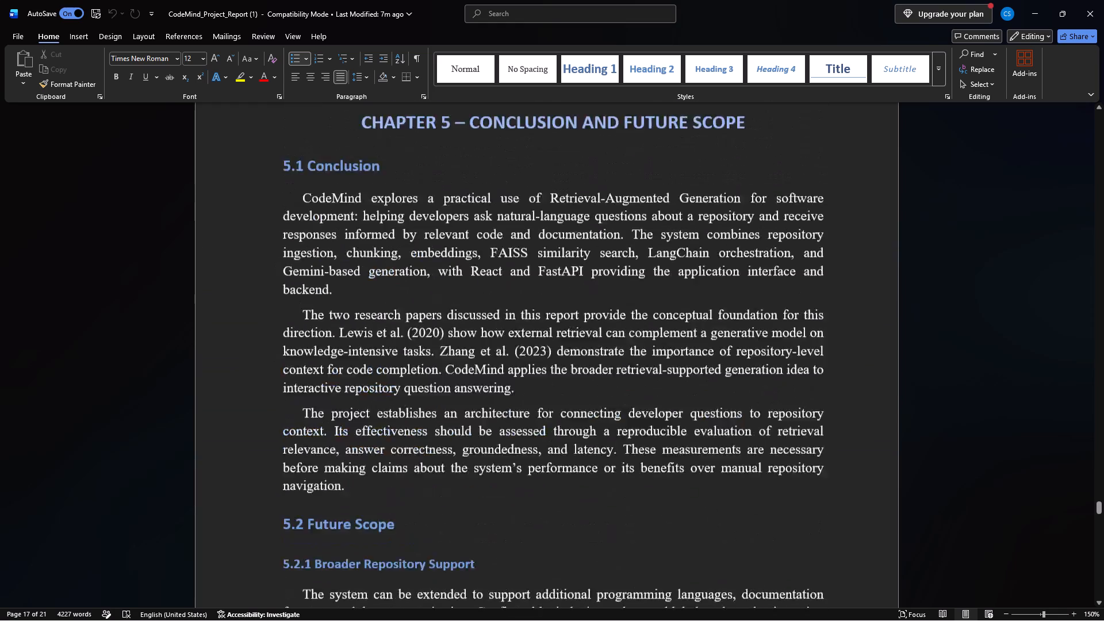
{"action": "scroll", "coordinate": [490, 278], "scroll_direction": "up", "scroll_amount": 2}
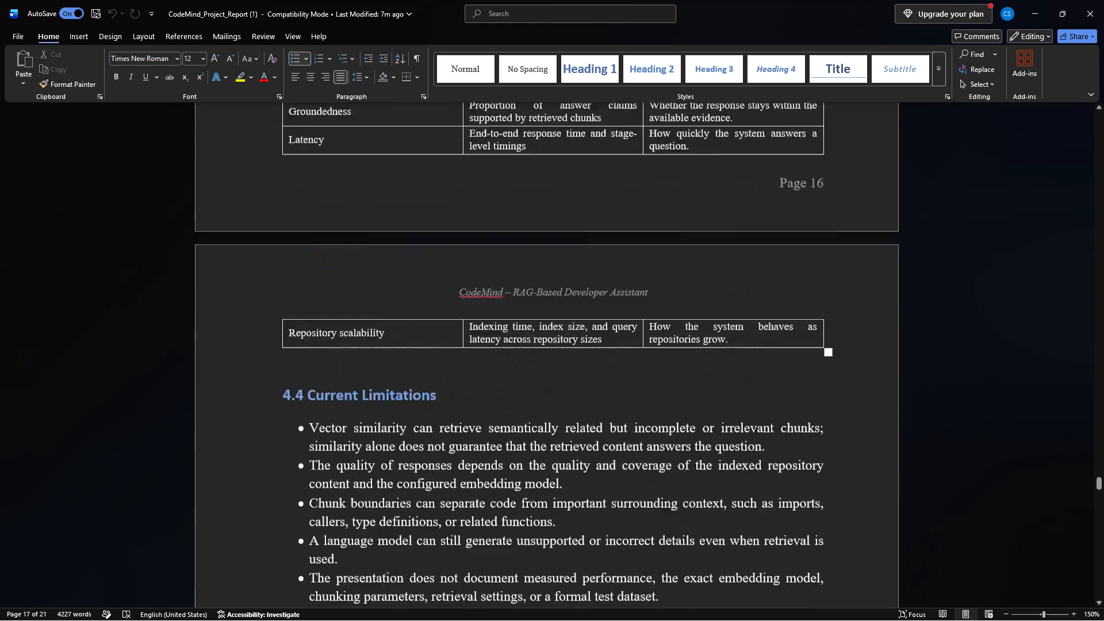
{"action": "scroll", "coordinate": [490, 278], "scroll_direction": "up", "scroll_amount": 1}
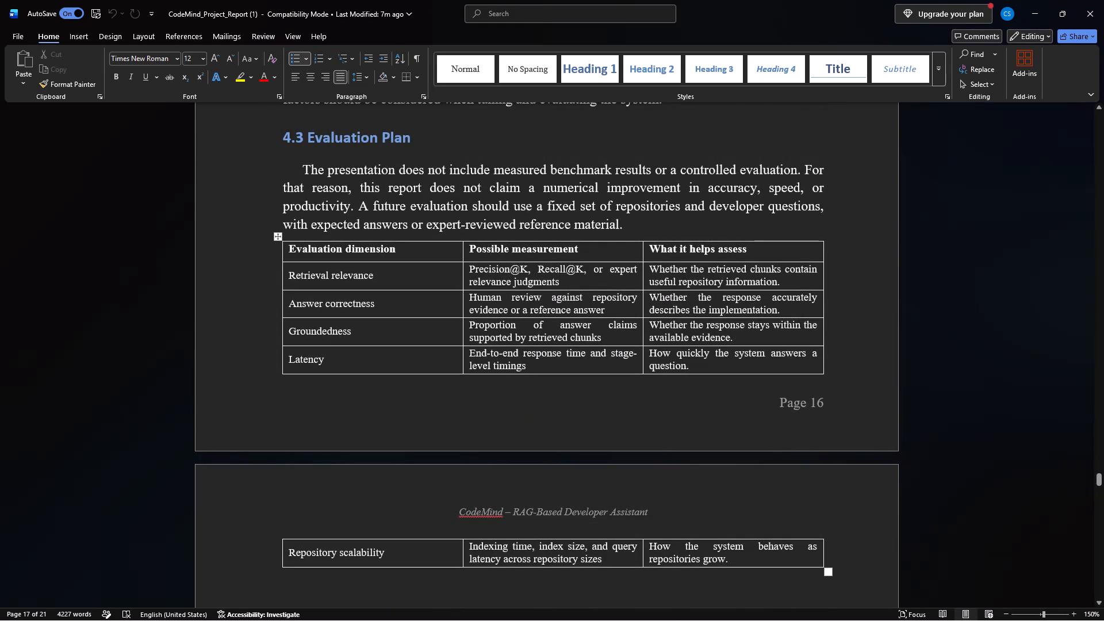
{"action": "scroll", "coordinate": [428, 332], "scroll_direction": "down", "scroll_amount": 1, "text": "ctrl"}
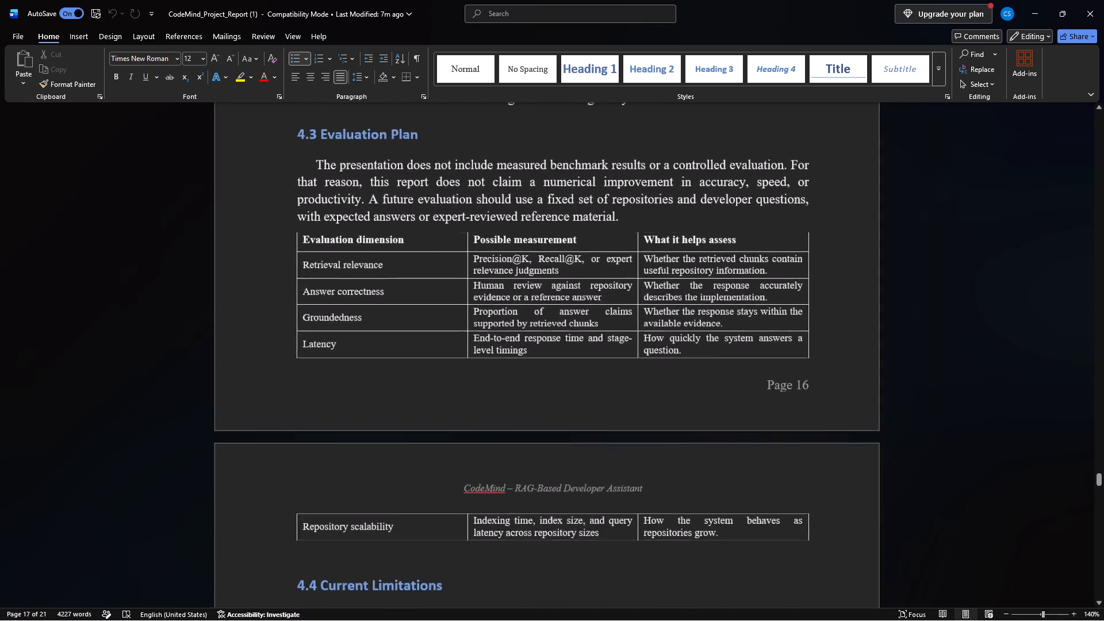
{"action": "scroll", "coordinate": [428, 332], "scroll_direction": "down", "scroll_amount": 2, "text": "ctrl"}
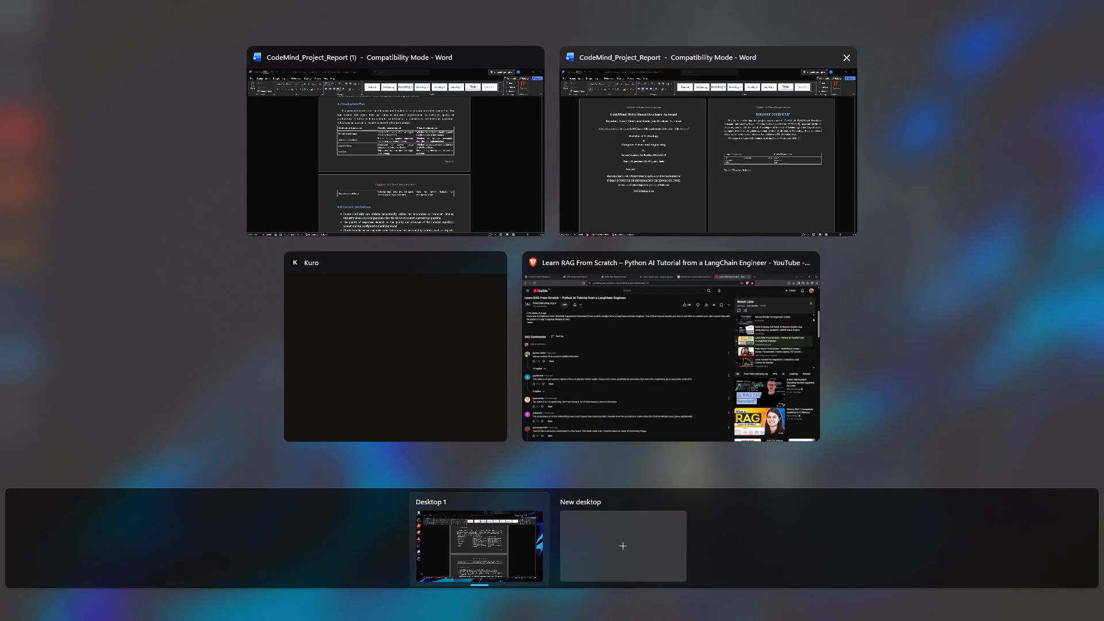
Close the other open Word window, CodeMind_Project_Report.
{"action": "left_click", "coordinate": [844, 59]}
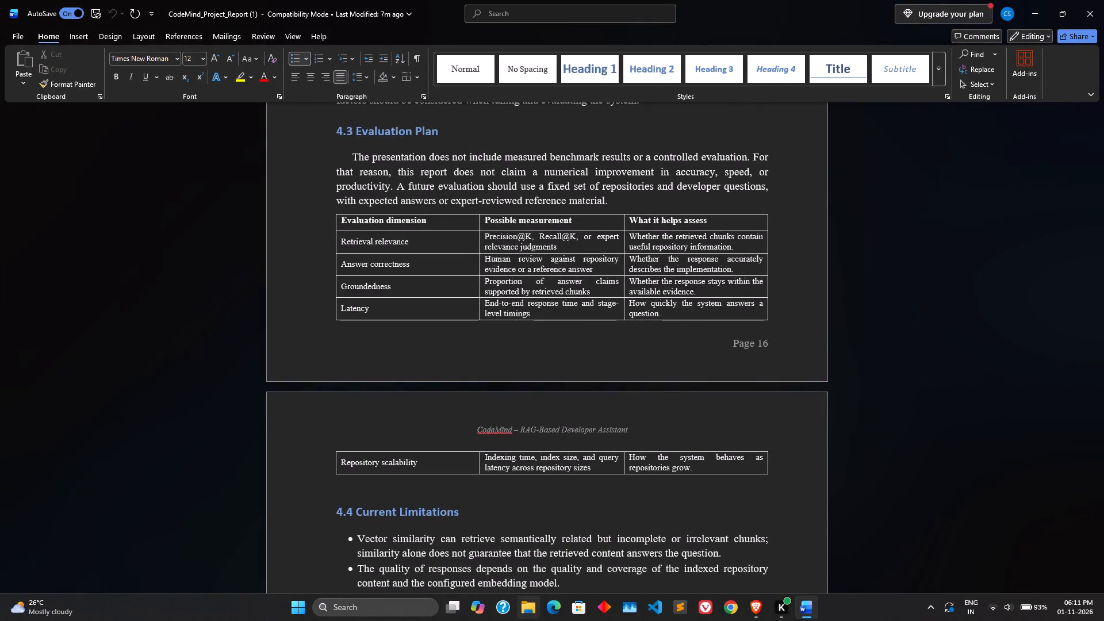
Open the recent CodeMind_Project_Report PDF from New Volume (G:), examine it from the appendices back to section 4.3, and close it.
{"action": "left_click", "coordinate": [524, 605]}
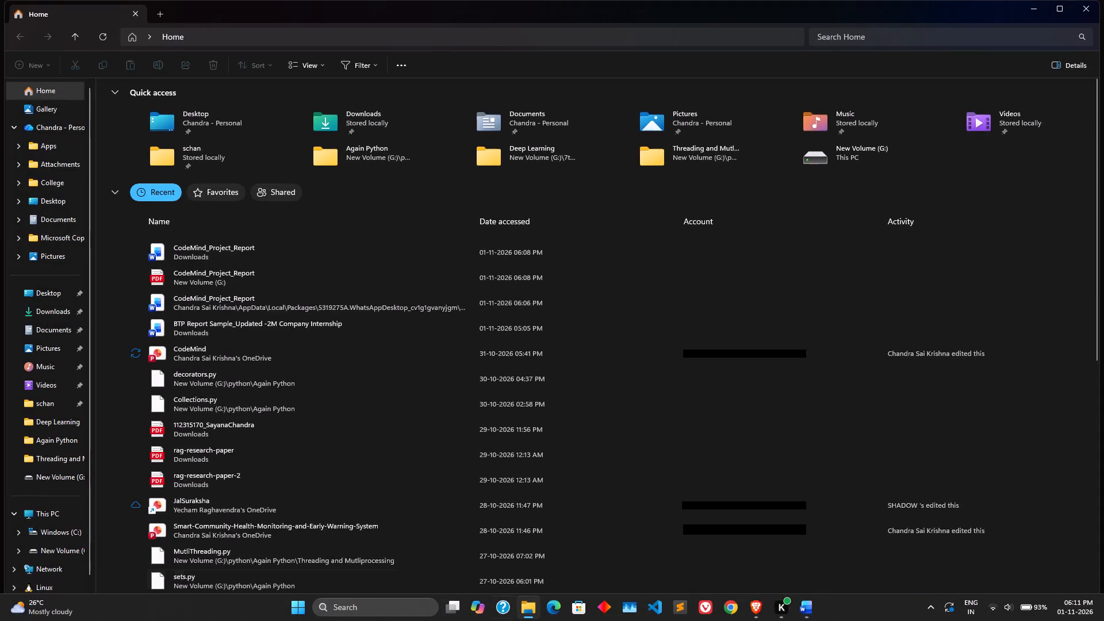
{"action": "double_click", "coordinate": [256, 277]}
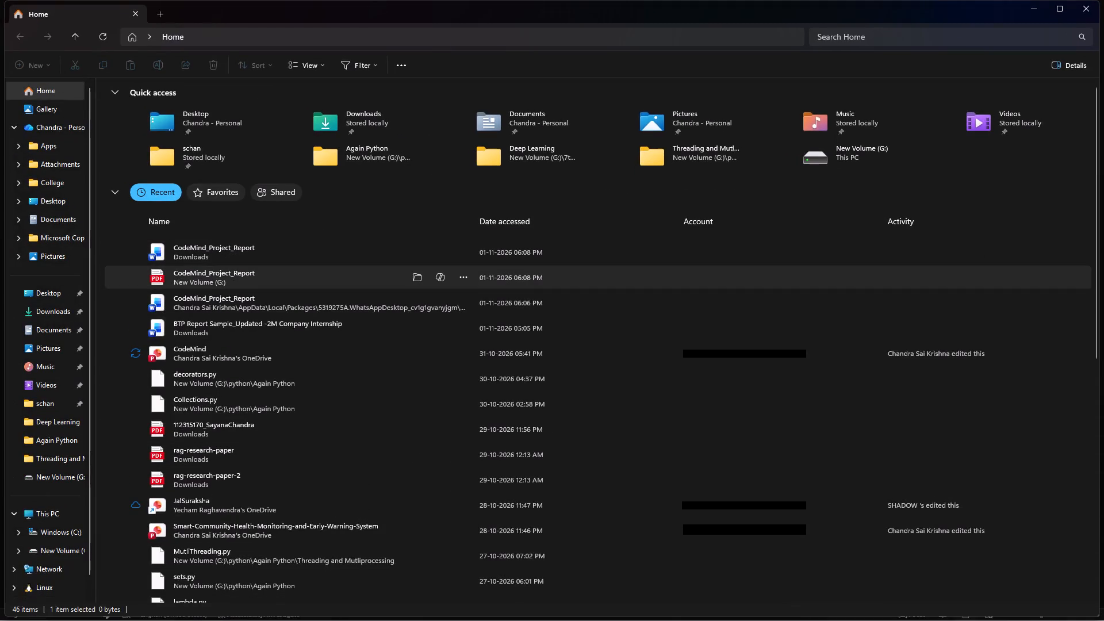
{"action": "scroll", "coordinate": [653, 301], "scroll_direction": "down", "scroll_amount": 2}
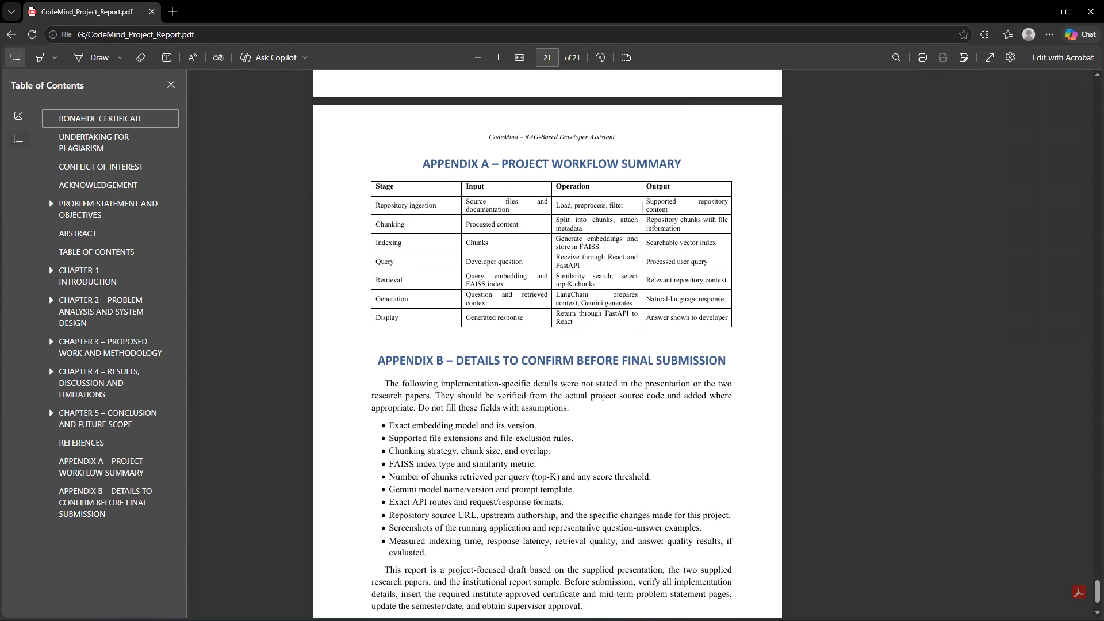
{"action": "scroll", "coordinate": [653, 301], "scroll_direction": "down", "scroll_amount": 1}
{"action": "scroll", "coordinate": [653, 301], "scroll_direction": "up", "scroll_amount": 4}
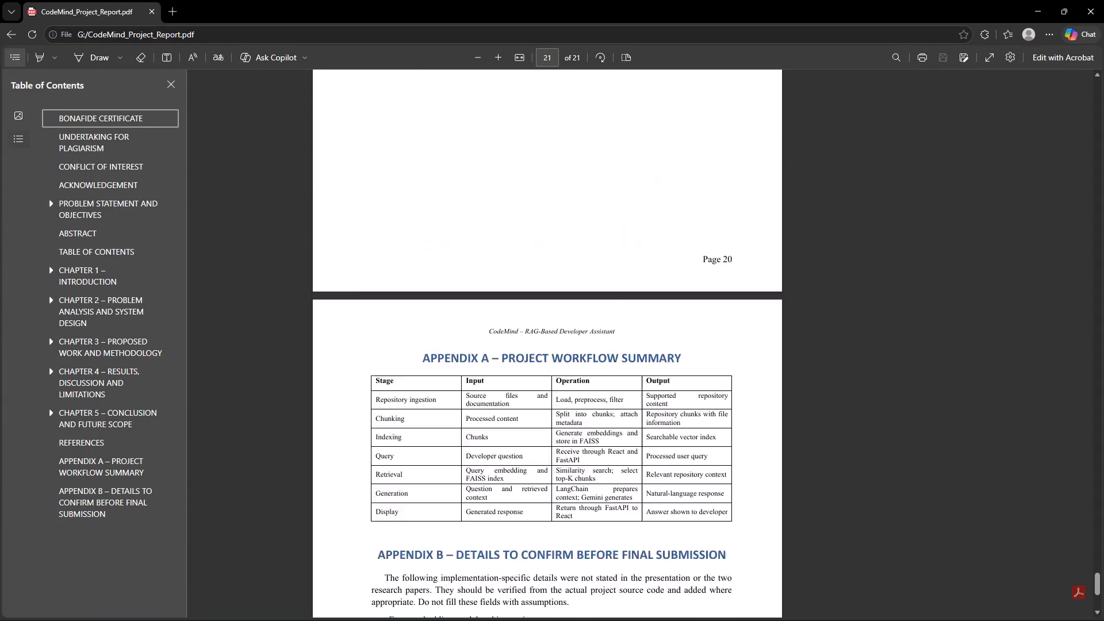
{"action": "scroll", "coordinate": [653, 301], "scroll_direction": "up", "scroll_amount": 8}
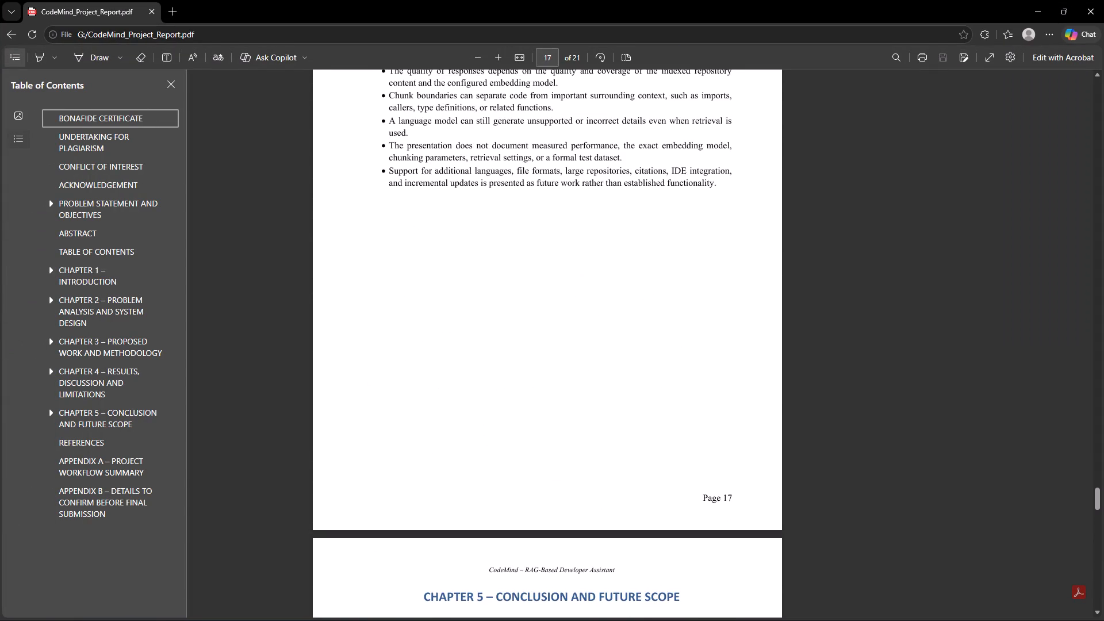
{"action": "scroll", "coordinate": [653, 301], "scroll_direction": "up", "scroll_amount": 7}
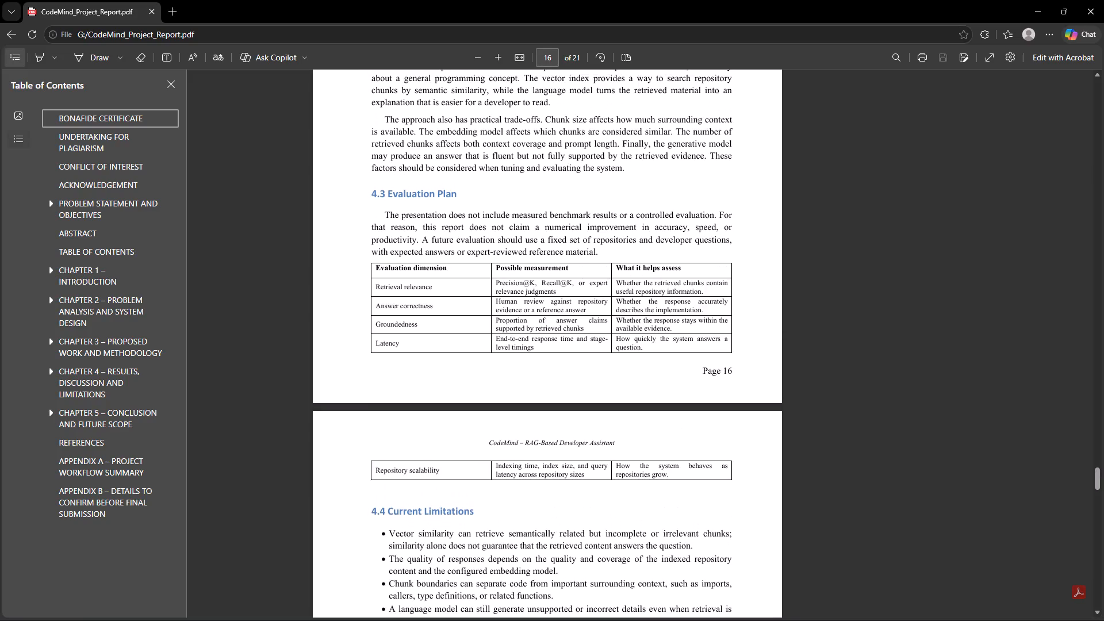
{"action": "left_click", "coordinate": [155, 14]}
Switch back to Word and open the recent CodeMind_Project_Report document stored in the OneDrive Documents folder.
{"action": "key", "text": "alt+Tab"}
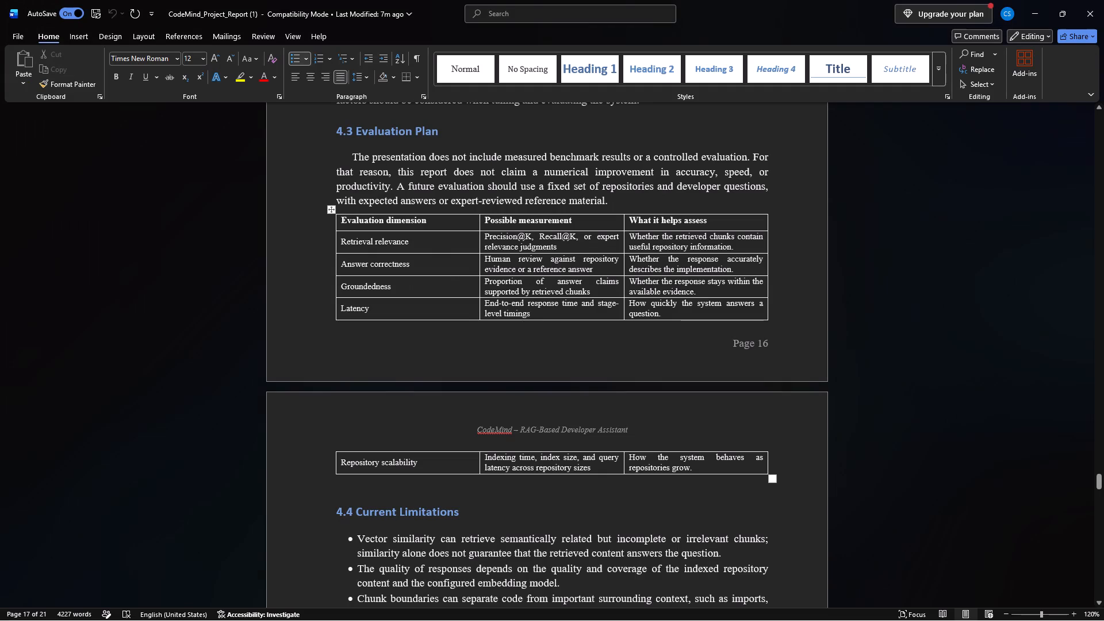
{"action": "left_click", "coordinate": [22, 36]}
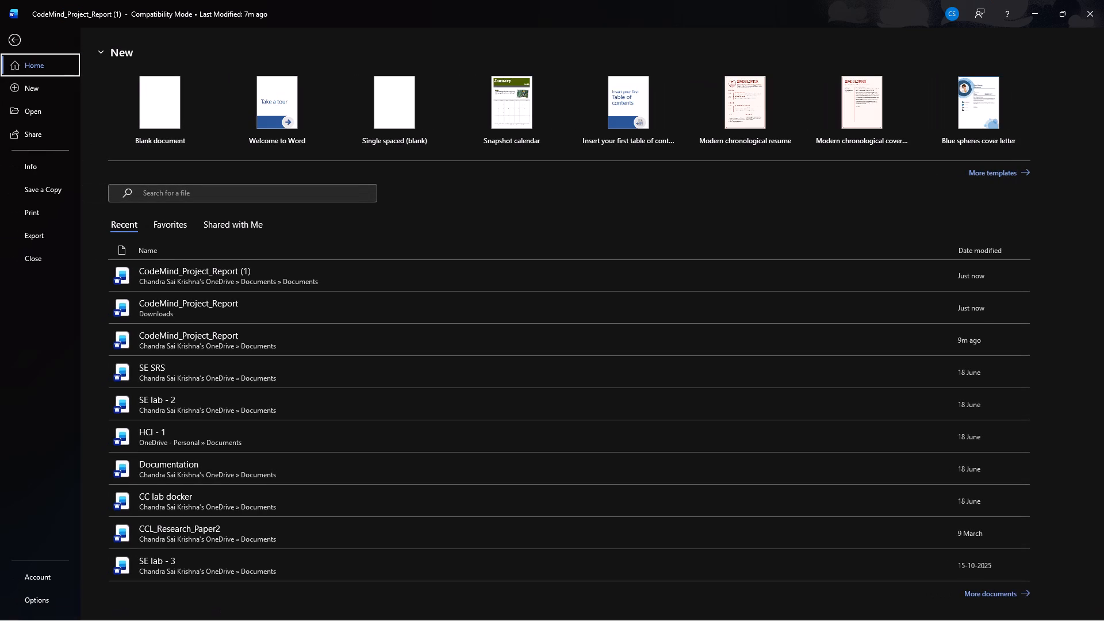
{"action": "double_click", "coordinate": [274, 332]}
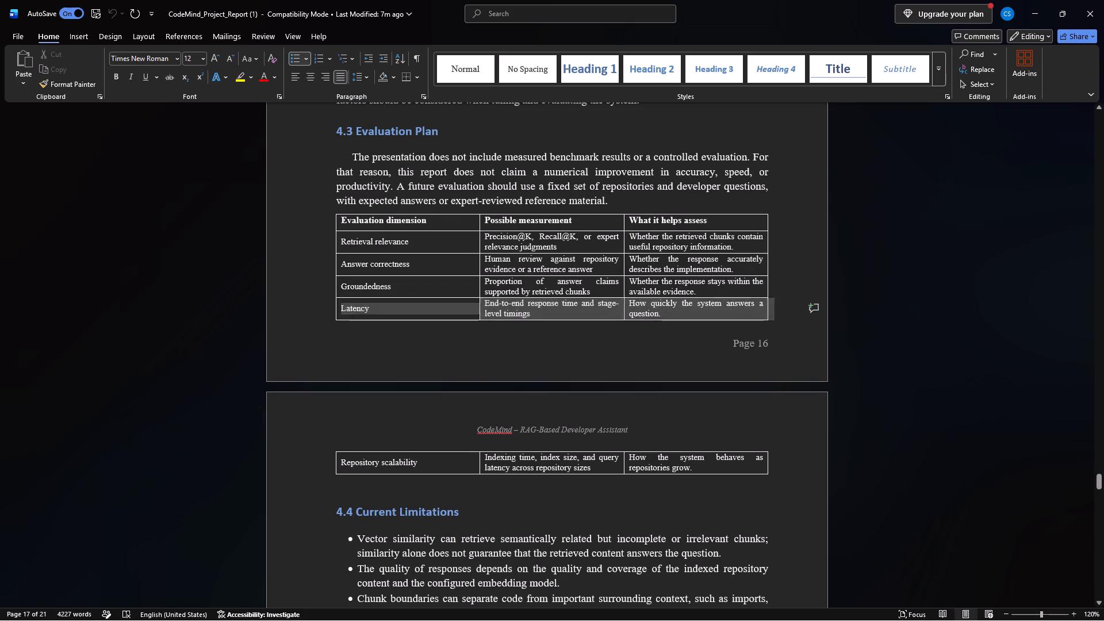
Review the CodeMind_Project_Report document from the Bonafide Certificate through Chapters 1 to 3 to section 4.3 Evaluation Plan.
{"action": "scroll", "coordinate": [461, 364], "scroll_direction": "down", "scroll_amount": 5}
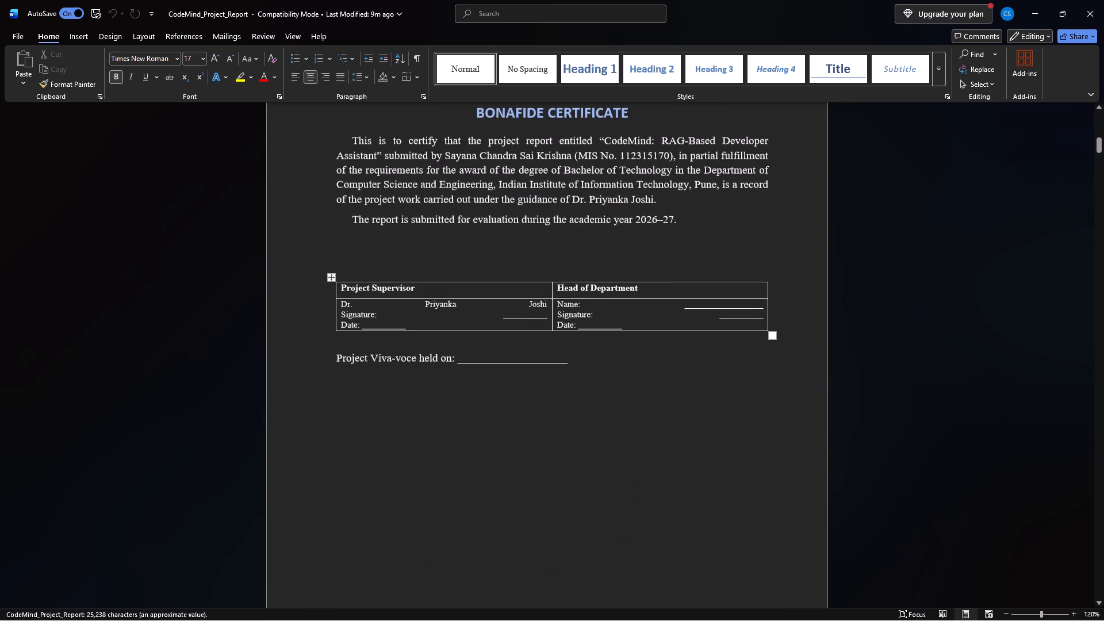
{"action": "scroll", "coordinate": [461, 364], "scroll_direction": "down", "scroll_amount": 3}
{"action": "scroll", "coordinate": [461, 364], "scroll_direction": "up", "scroll_amount": 3}
{"action": "scroll", "coordinate": [461, 364], "scroll_direction": "down", "scroll_amount": 2}
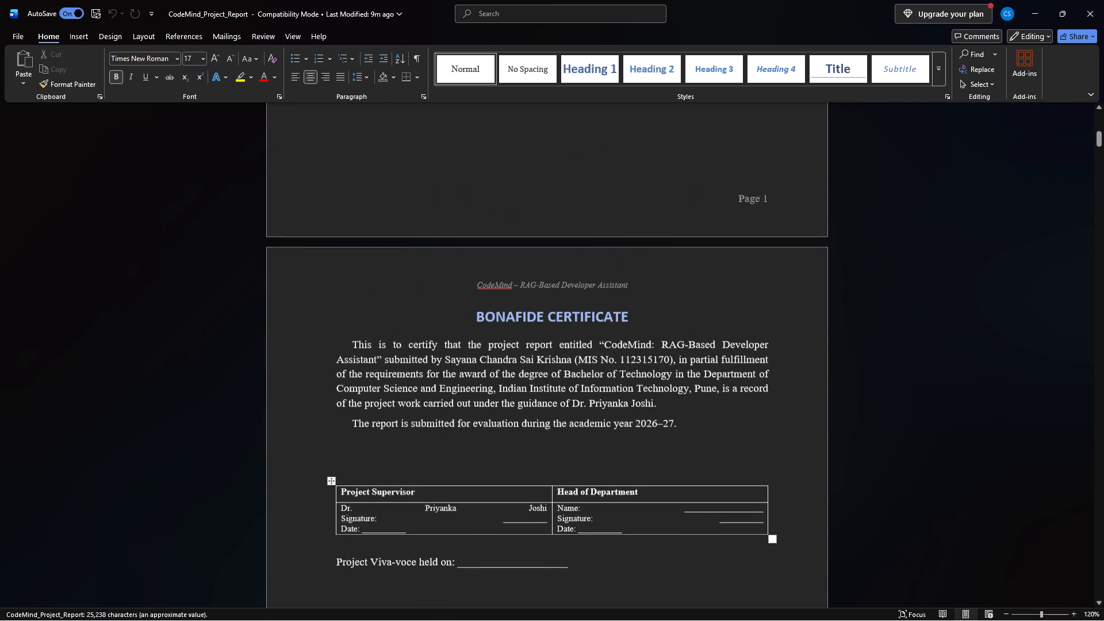
{"action": "scroll", "coordinate": [461, 364], "scroll_direction": "down", "scroll_amount": 4}
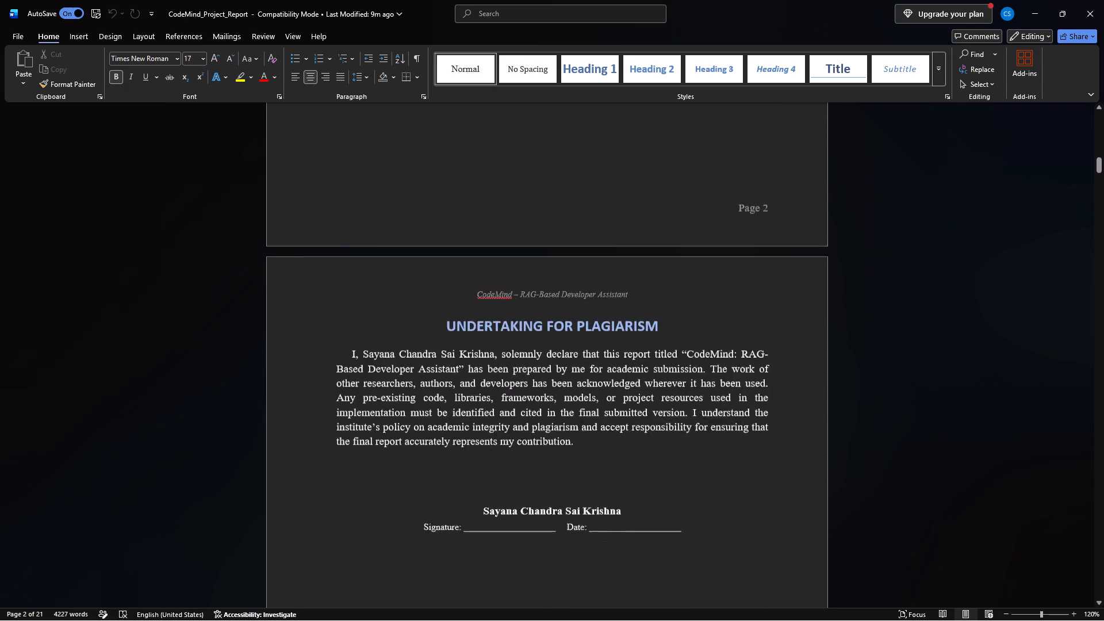
{"action": "scroll", "coordinate": [461, 364], "scroll_direction": "down", "scroll_amount": 7}
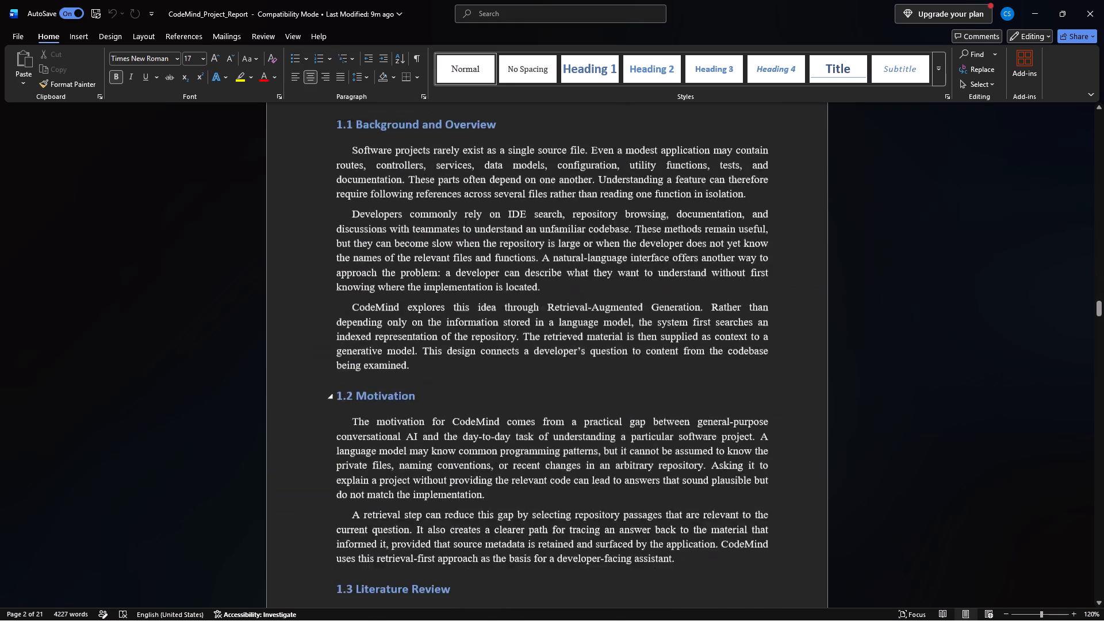
{"action": "scroll", "coordinate": [461, 364], "scroll_direction": "down", "scroll_amount": 9}
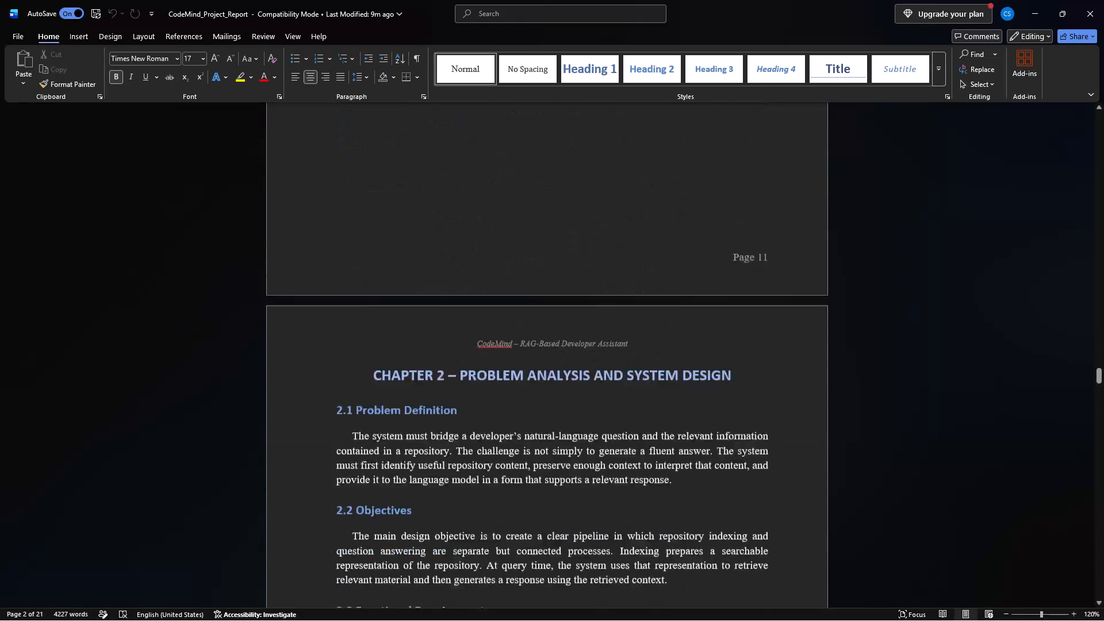
{"action": "scroll", "coordinate": [461, 364], "scroll_direction": "down", "scroll_amount": 1}
{"action": "scroll", "coordinate": [461, 364], "scroll_direction": "up", "scroll_amount": 4}
{"action": "scroll", "coordinate": [461, 364], "scroll_direction": "down", "scroll_amount": 7}
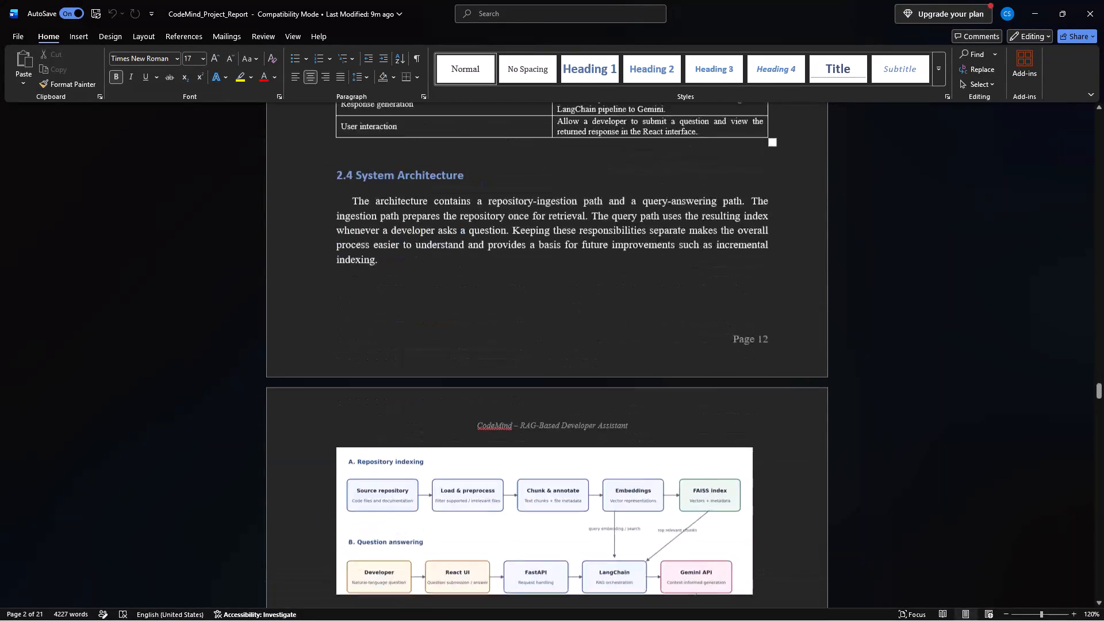
{"action": "scroll", "coordinate": [461, 364], "scroll_direction": "down", "scroll_amount": 8}
{"action": "scroll", "coordinate": [461, 364], "scroll_direction": "up", "scroll_amount": 1}
{"action": "scroll", "coordinate": [461, 364], "scroll_direction": "down", "scroll_amount": 4}
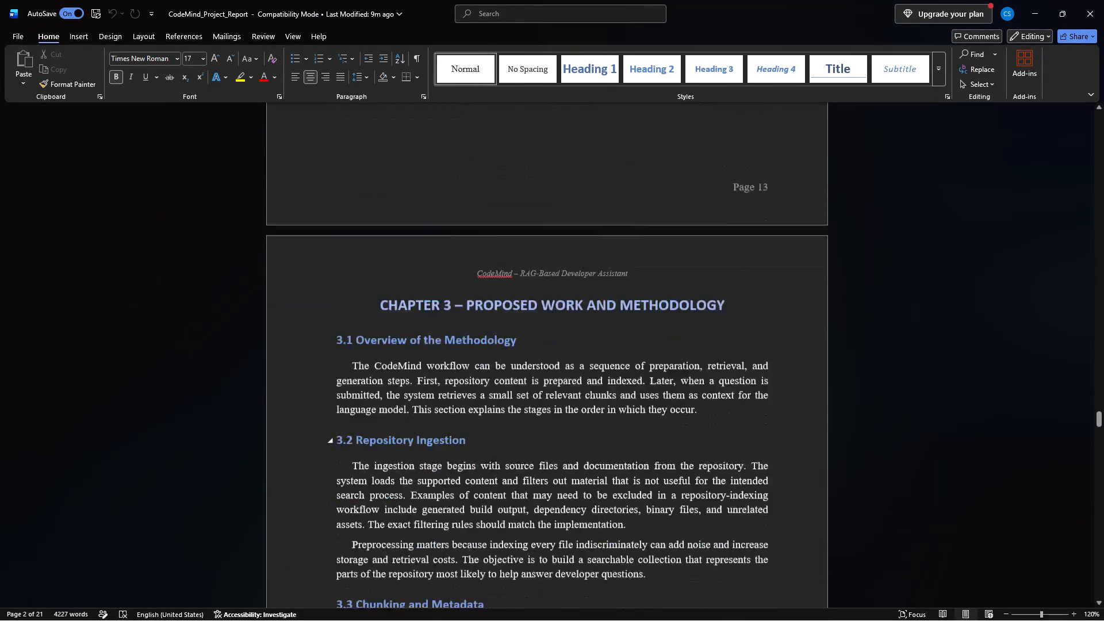
{"action": "scroll", "coordinate": [461, 364], "scroll_direction": "down", "scroll_amount": 10}
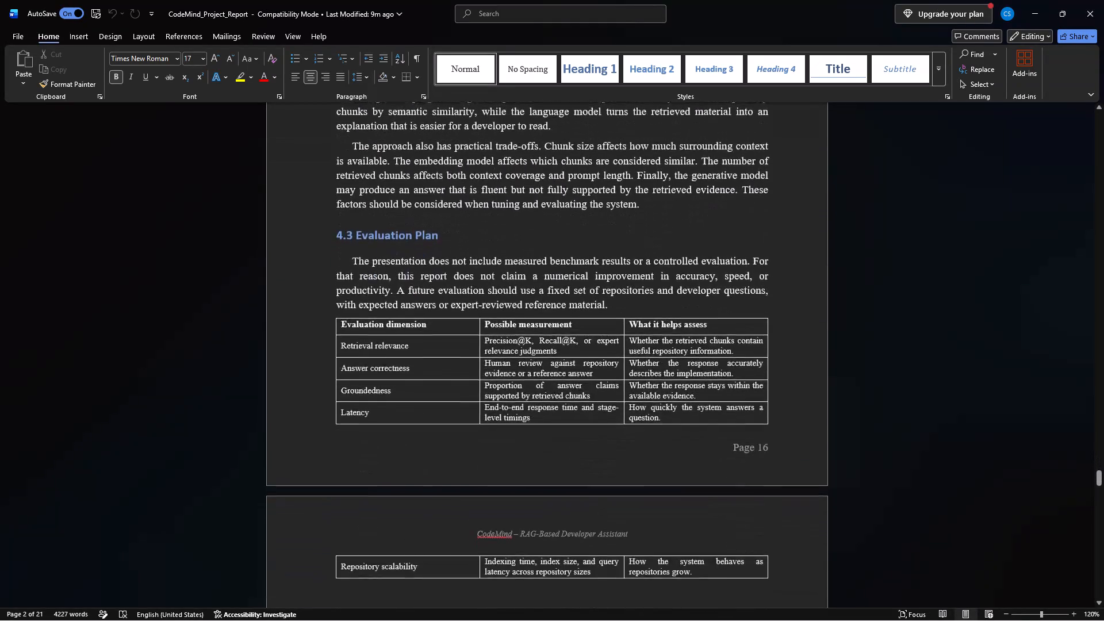
Examine sections 4.2 to 4.4, checking how the evaluation table in section 4.3 breaks across pages.
{"action": "scroll", "coordinate": [461, 364], "scroll_direction": "down", "scroll_amount": 1}
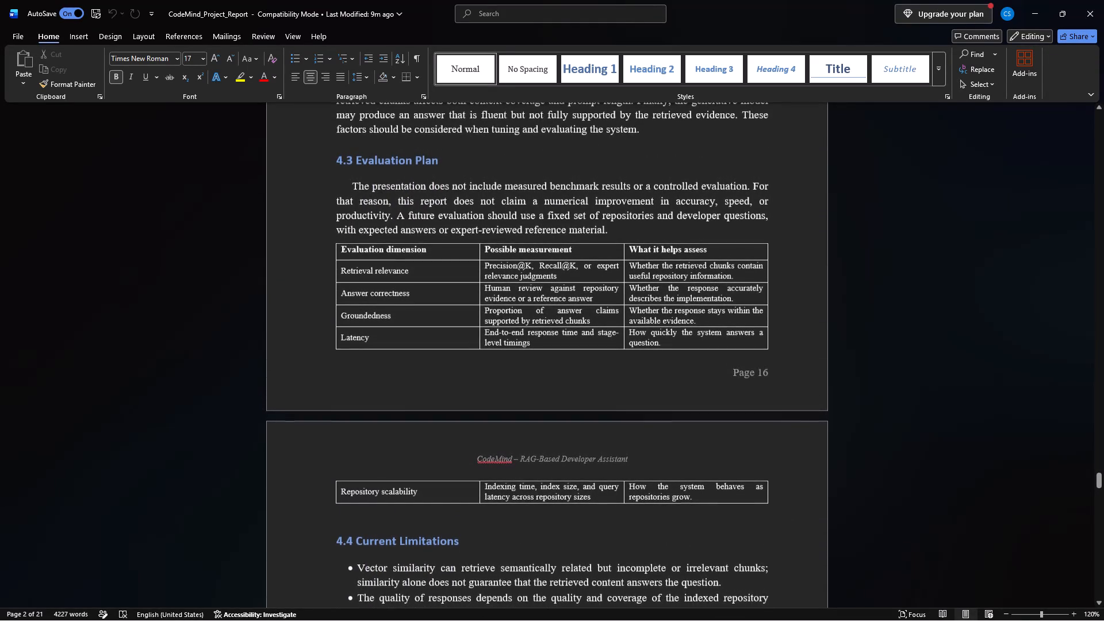
{"action": "scroll", "coordinate": [461, 364], "scroll_direction": "down", "scroll_amount": 1}
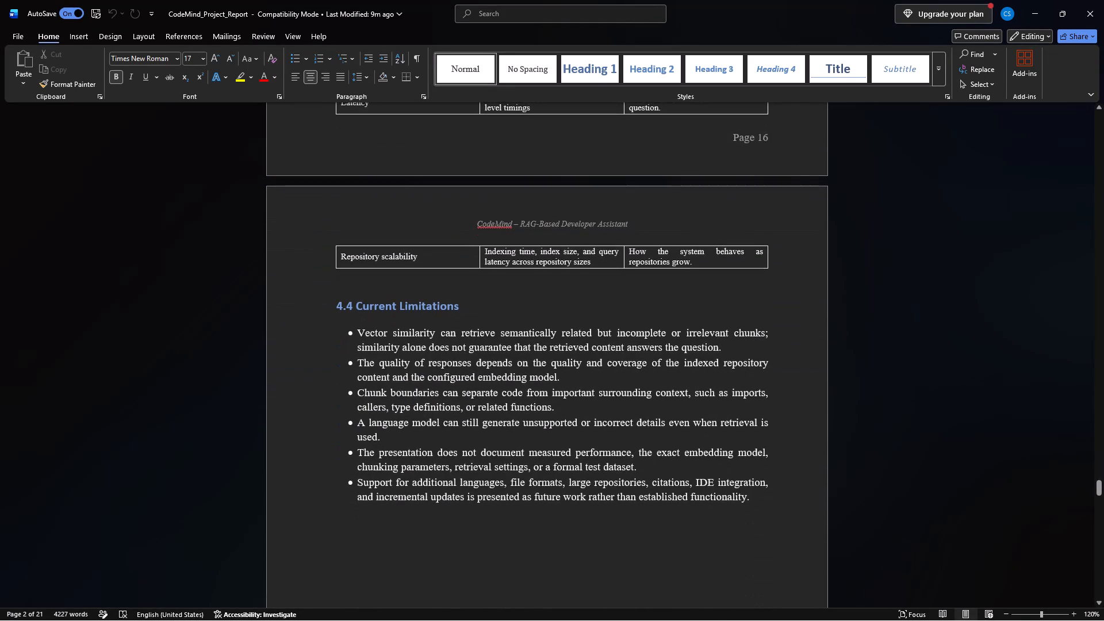
{"action": "scroll", "coordinate": [461, 364], "scroll_direction": "right", "scroll_amount": 2}
{"action": "scroll", "coordinate": [461, 364], "scroll_direction": "up", "scroll_amount": 4}
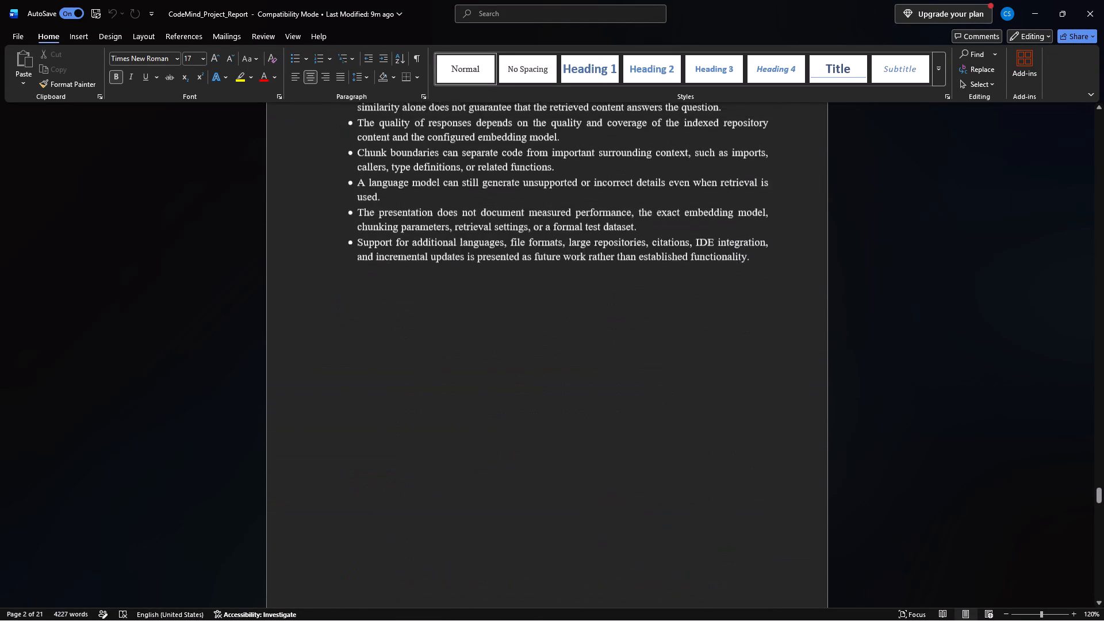
{"action": "scroll", "coordinate": [461, 364], "scroll_direction": "up", "scroll_amount": 3}
{"action": "scroll", "coordinate": [461, 364], "scroll_direction": "down", "scroll_amount": 1}
{"action": "scroll", "coordinate": [461, 364], "scroll_direction": "up", "scroll_amount": 1}
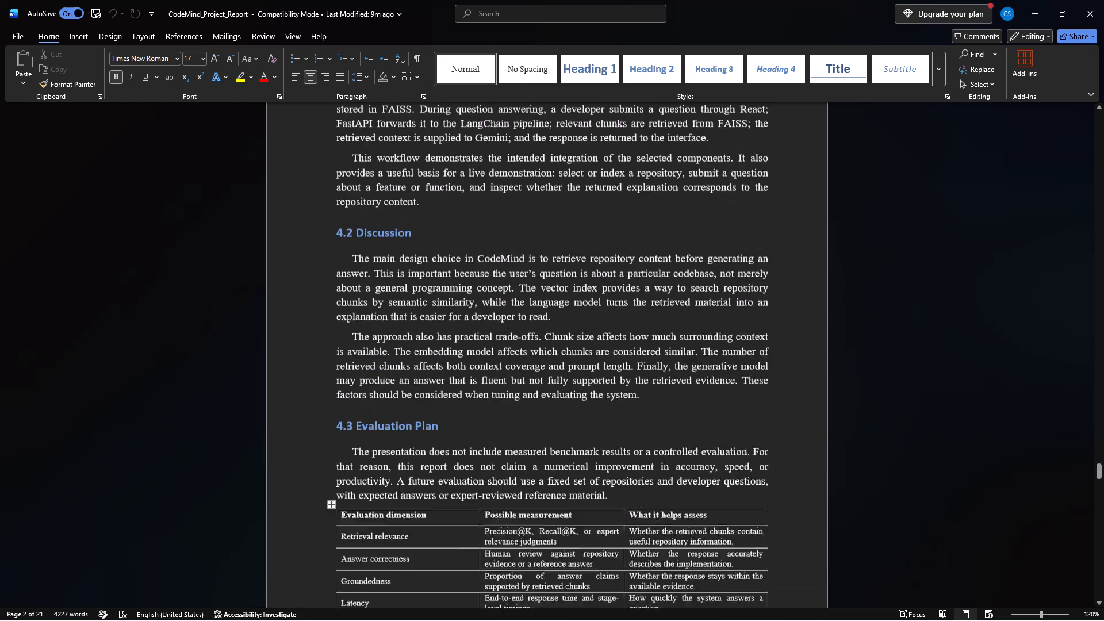
{"action": "scroll", "coordinate": [461, 364], "scroll_direction": "up", "scroll_amount": 2}
{"action": "scroll", "coordinate": [461, 364], "scroll_direction": "down", "scroll_amount": 5}
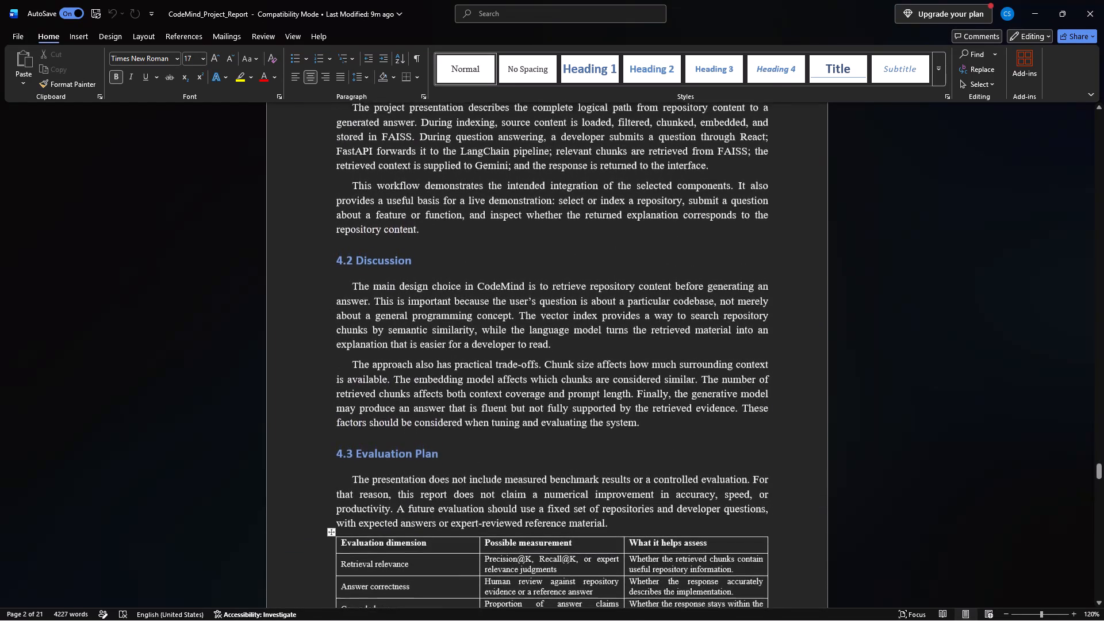
{"action": "scroll", "coordinate": [461, 364], "scroll_direction": "down", "scroll_amount": 3}
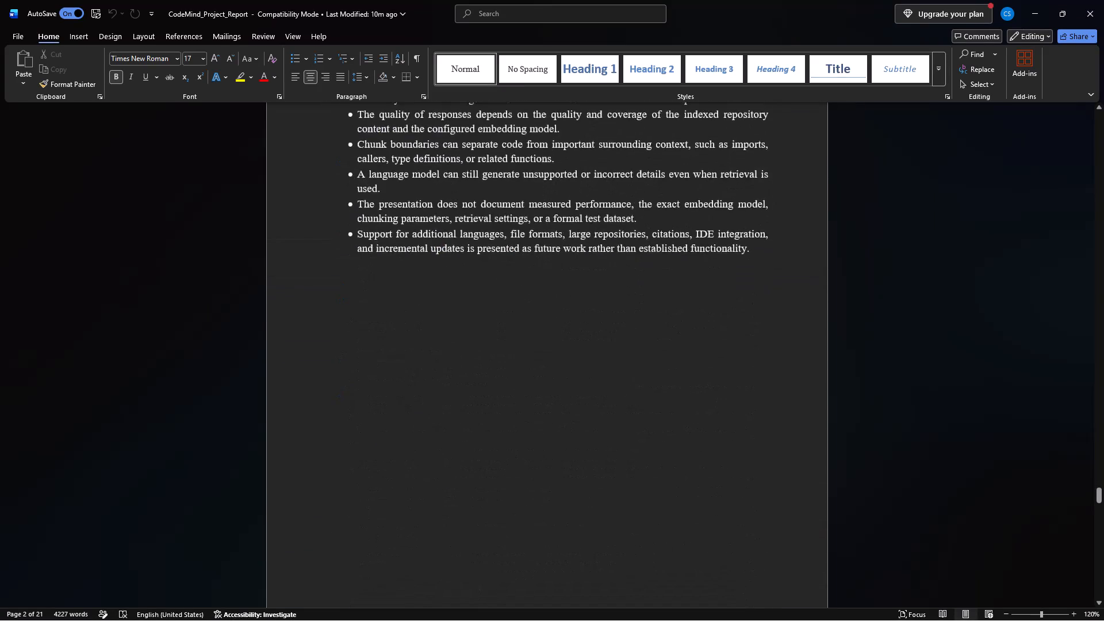
{"action": "scroll", "coordinate": [461, 364], "scroll_direction": "down", "scroll_amount": 1}
{"action": "scroll", "coordinate": [461, 364], "scroll_direction": "up", "scroll_amount": 9}
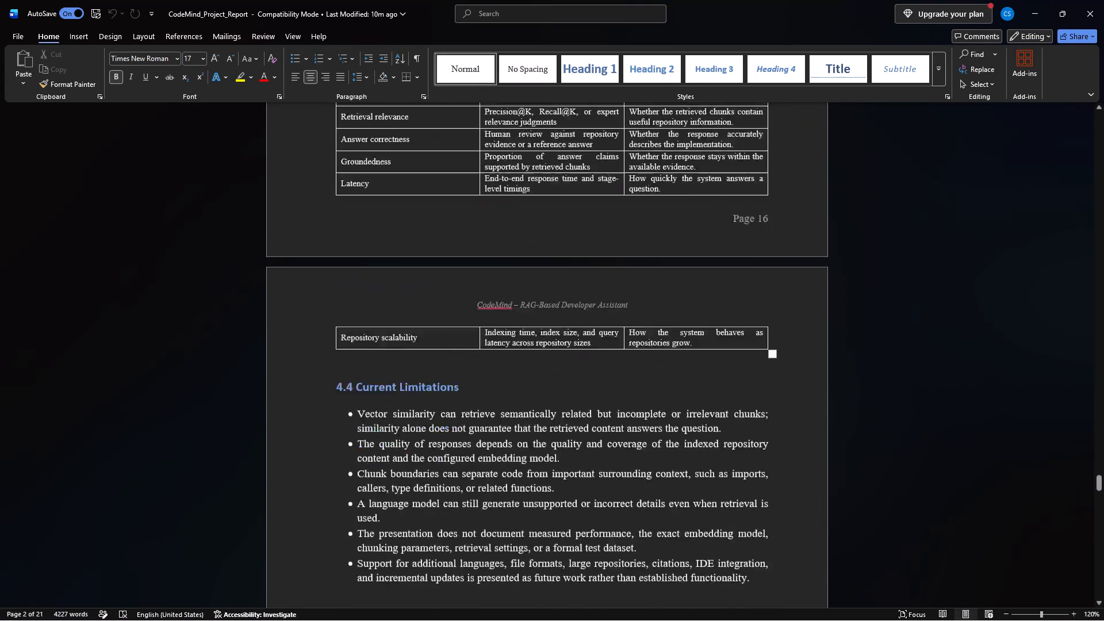
{"action": "scroll", "coordinate": [461, 364], "scroll_direction": "up", "scroll_amount": 1}
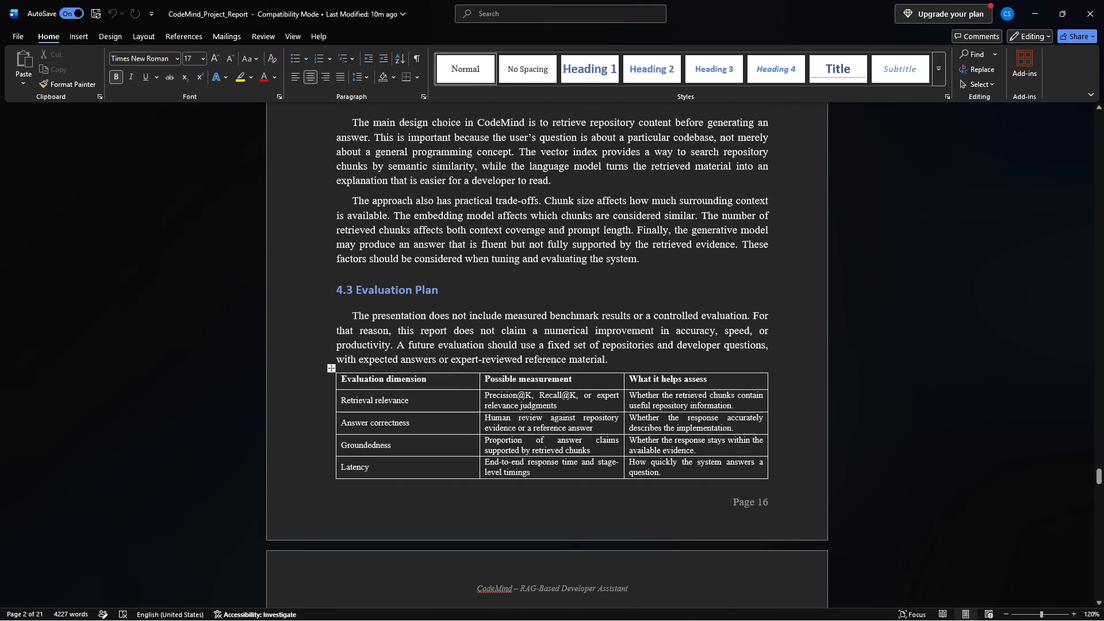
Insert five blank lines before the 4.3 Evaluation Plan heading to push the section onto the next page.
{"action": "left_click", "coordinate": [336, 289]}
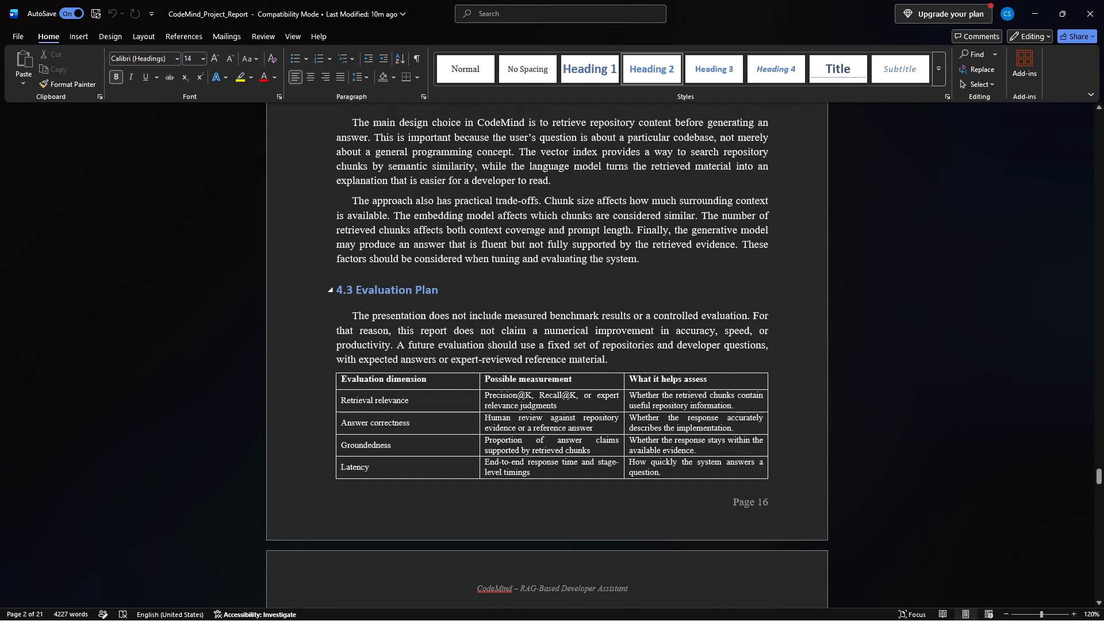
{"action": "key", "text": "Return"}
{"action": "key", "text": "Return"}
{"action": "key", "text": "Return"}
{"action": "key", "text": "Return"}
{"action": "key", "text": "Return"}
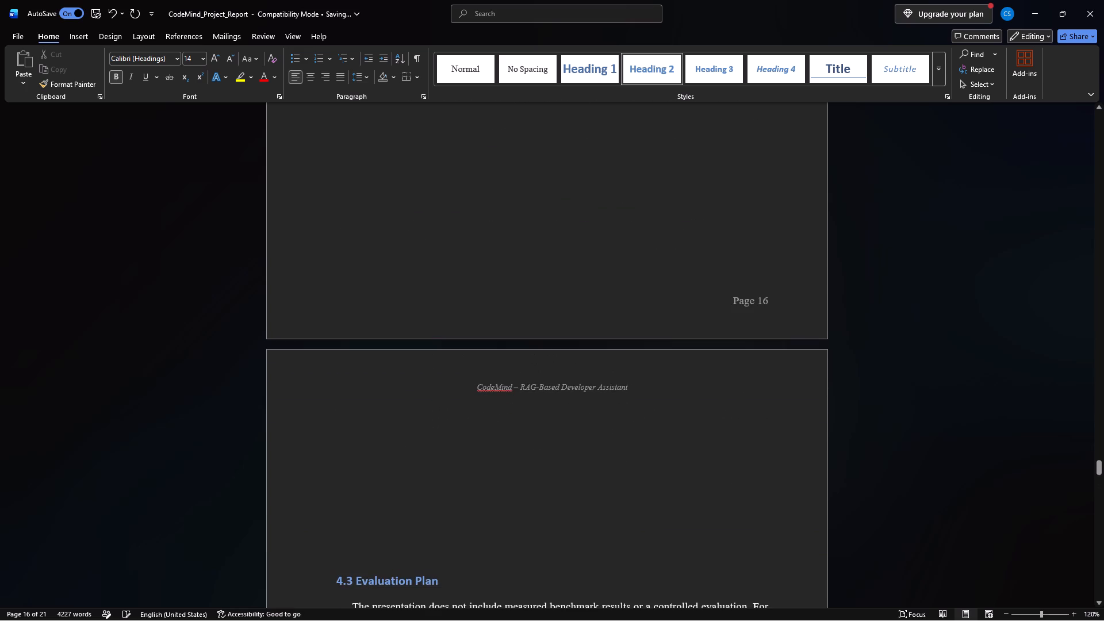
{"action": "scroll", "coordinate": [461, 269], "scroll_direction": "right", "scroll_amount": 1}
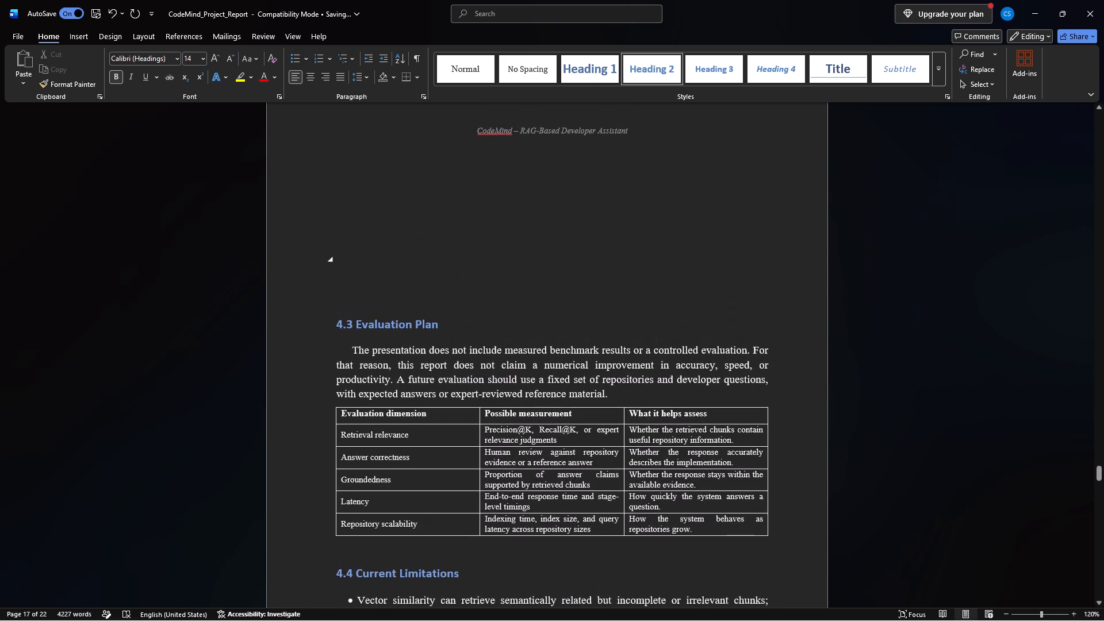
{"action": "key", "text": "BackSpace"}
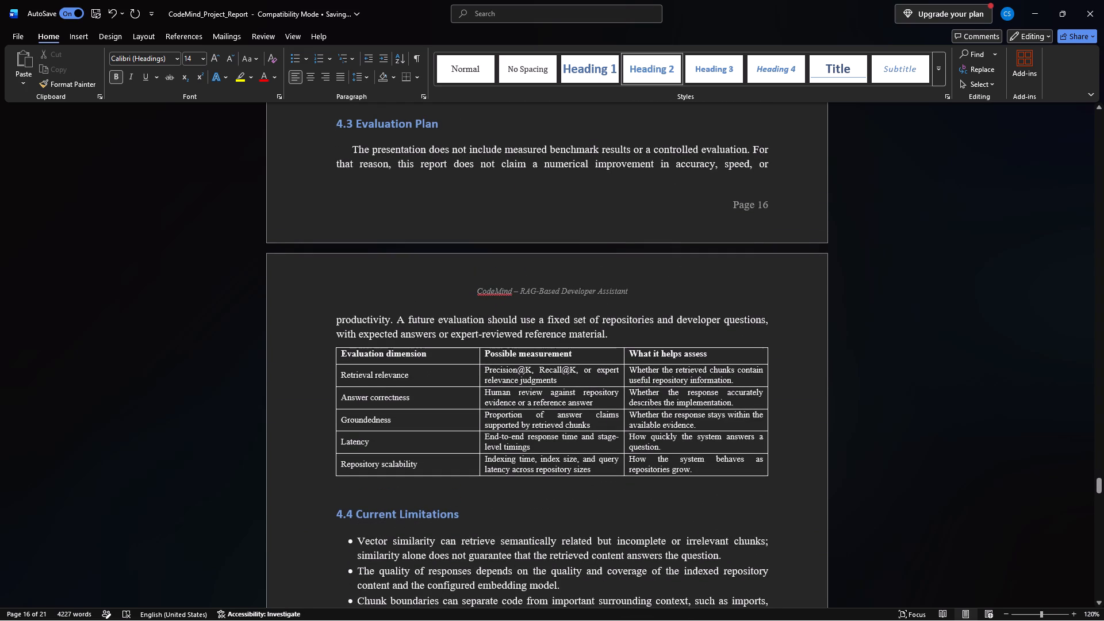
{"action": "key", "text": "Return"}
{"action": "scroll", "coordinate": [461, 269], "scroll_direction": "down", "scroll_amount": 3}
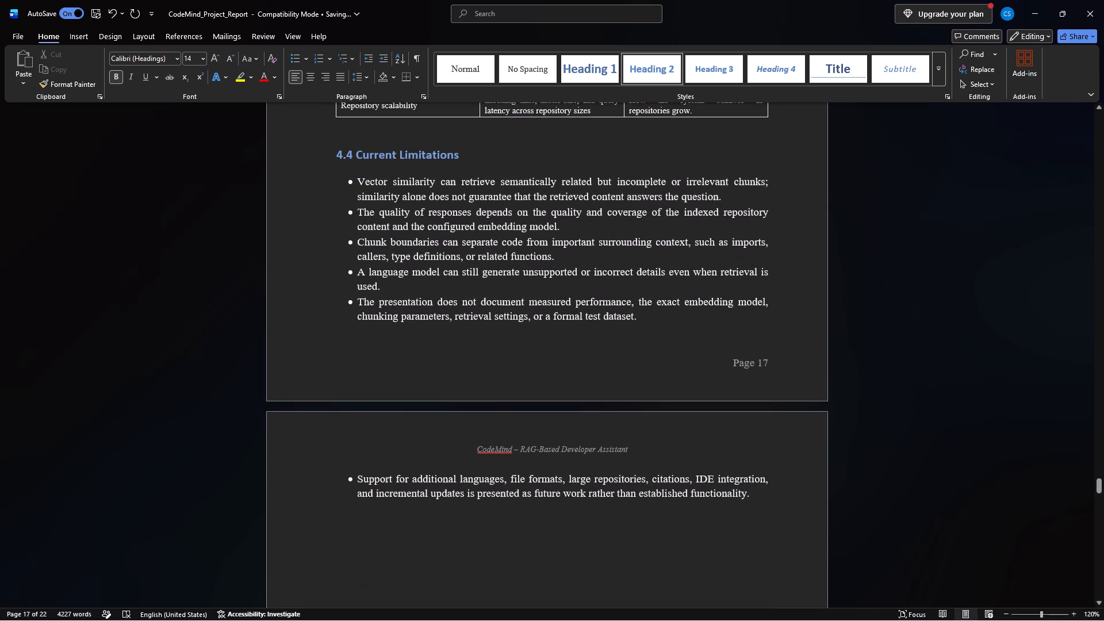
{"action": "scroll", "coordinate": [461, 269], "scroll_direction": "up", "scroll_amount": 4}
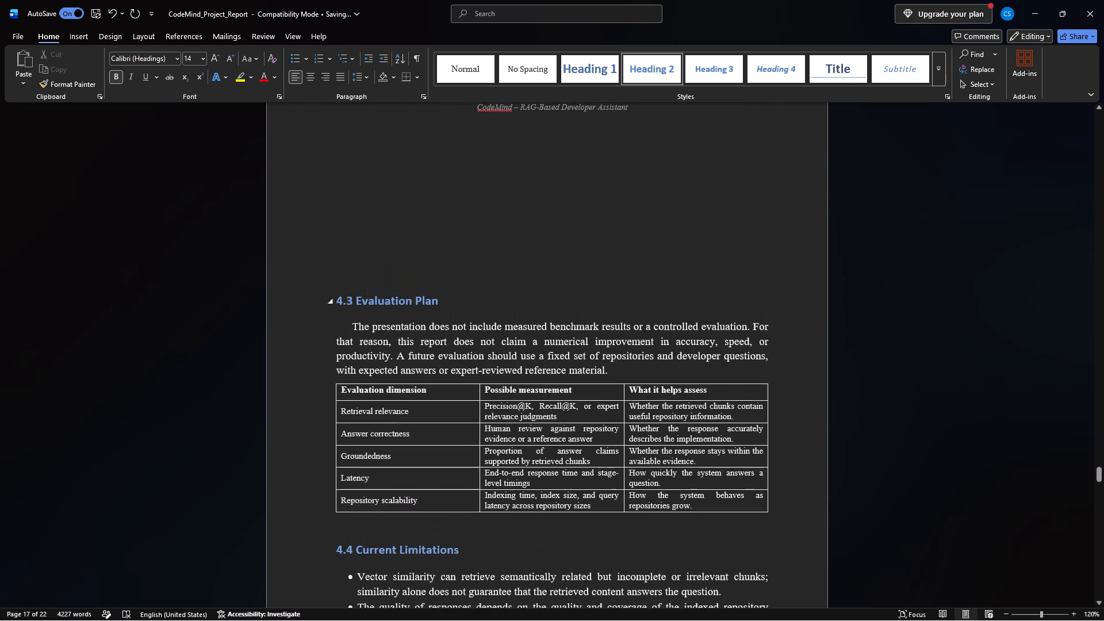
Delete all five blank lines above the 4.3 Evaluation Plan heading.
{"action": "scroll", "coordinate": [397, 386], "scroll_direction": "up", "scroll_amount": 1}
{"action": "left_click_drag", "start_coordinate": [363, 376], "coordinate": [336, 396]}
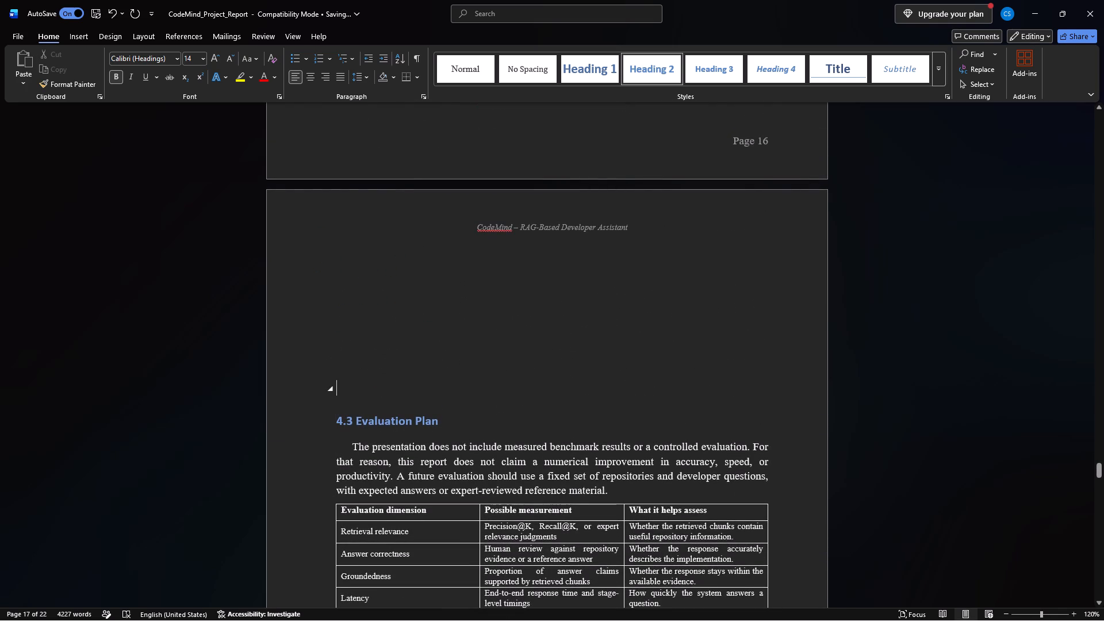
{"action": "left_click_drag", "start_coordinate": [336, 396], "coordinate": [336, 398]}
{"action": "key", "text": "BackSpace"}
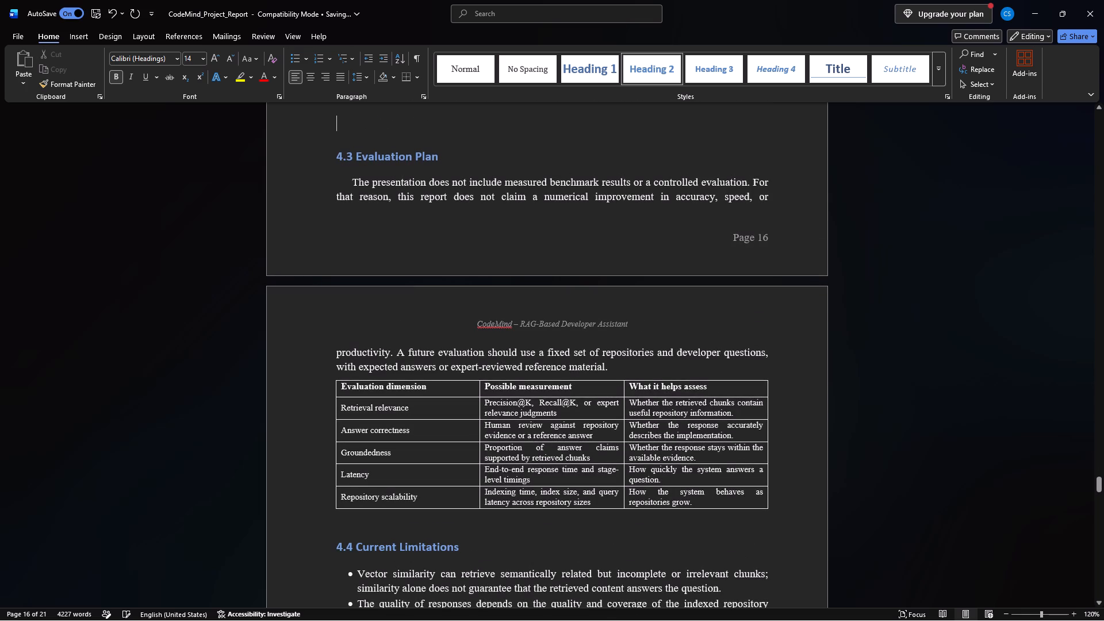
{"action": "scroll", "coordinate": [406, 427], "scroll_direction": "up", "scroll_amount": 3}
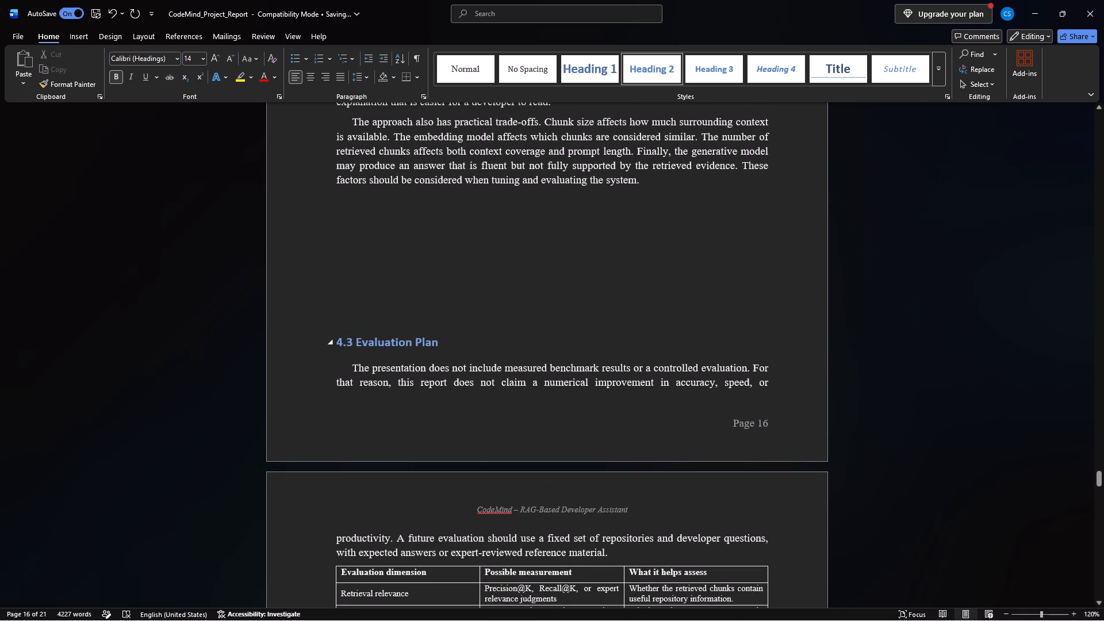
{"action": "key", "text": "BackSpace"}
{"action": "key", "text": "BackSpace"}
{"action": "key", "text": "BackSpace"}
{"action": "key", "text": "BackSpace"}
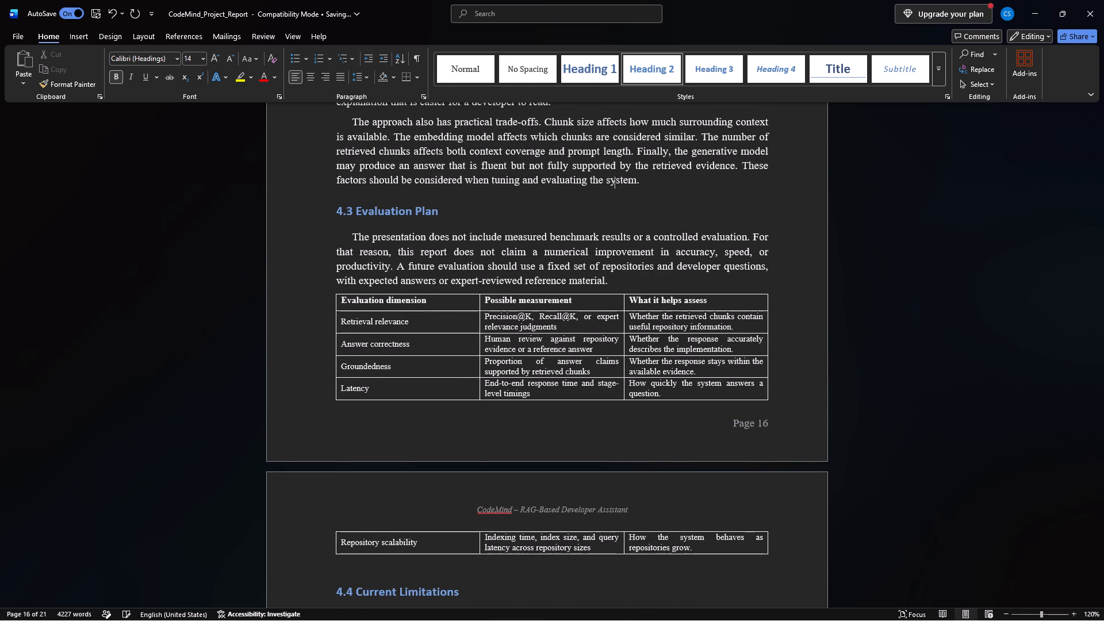
Insert five blank lines before the 4.3 Evaluation Plan heading again.
{"action": "left_click", "coordinate": [335, 211]}
{"action": "key", "text": "Return"}
{"action": "key", "text": "Return"}
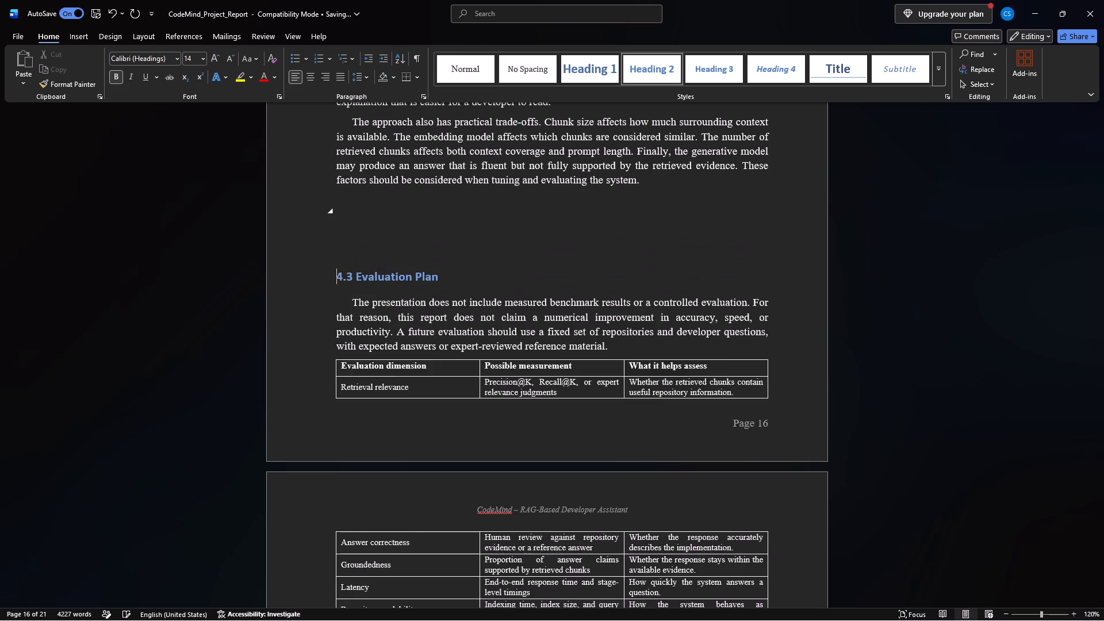
{"action": "key", "text": "Return"}
{"action": "key", "text": "Return"}
{"action": "key", "text": "Return"}
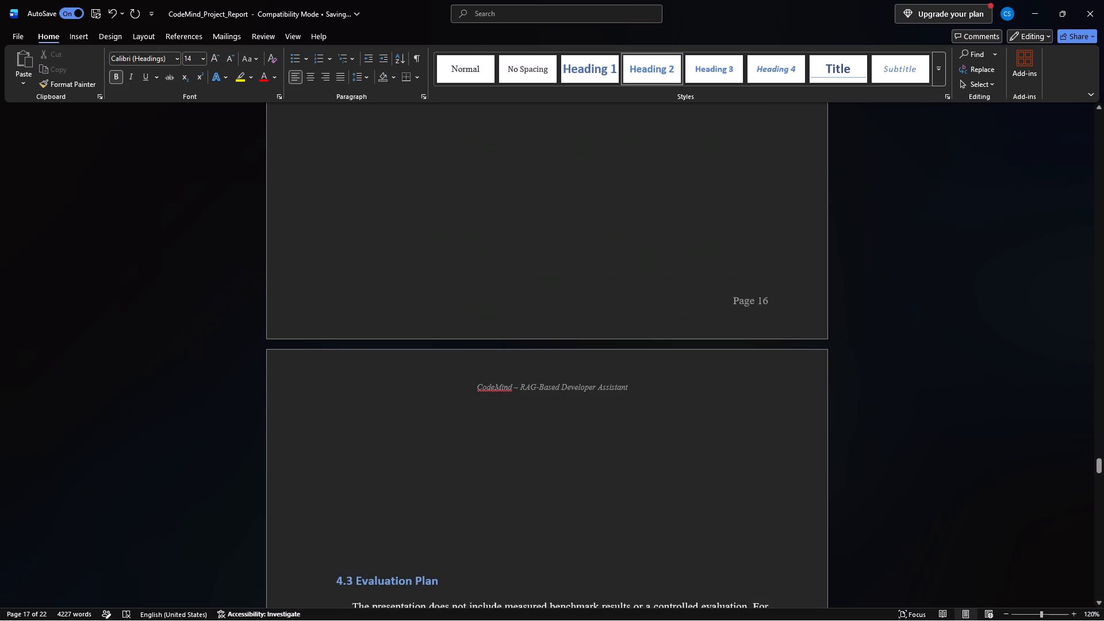
Delete two of the blank lines above the 4.3 Evaluation Plan heading and check the layout through section 4.4.
{"action": "scroll", "coordinate": [436, 305], "scroll_direction": "down", "scroll_amount": 6}
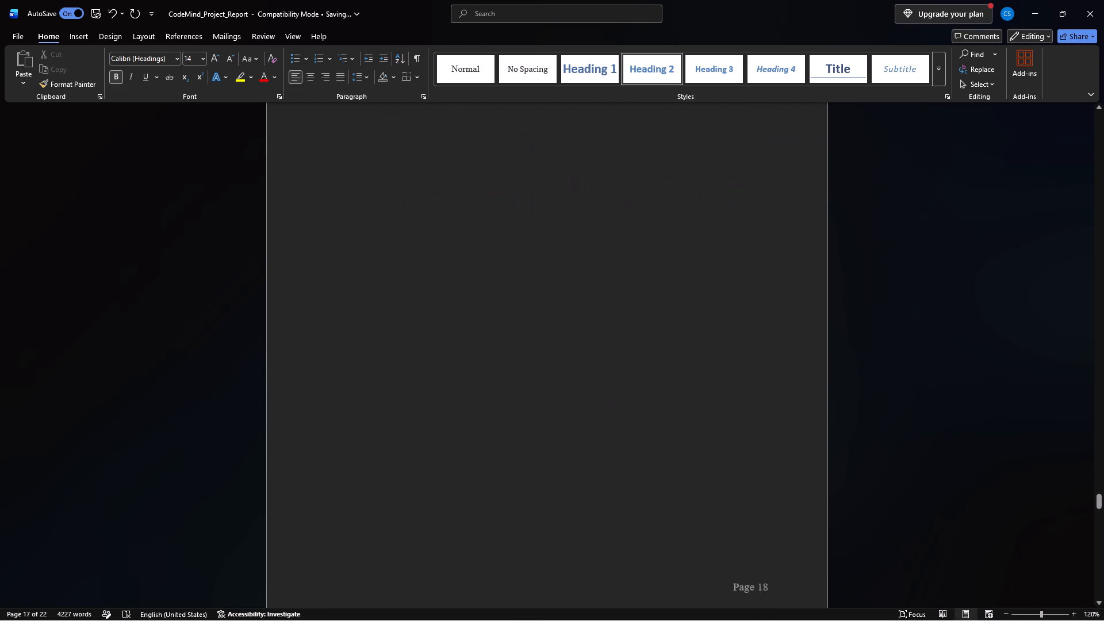
{"action": "scroll", "coordinate": [436, 305], "scroll_direction": "down", "scroll_amount": 1}
{"action": "scroll", "coordinate": [436, 305], "scroll_direction": "up", "scroll_amount": 10}
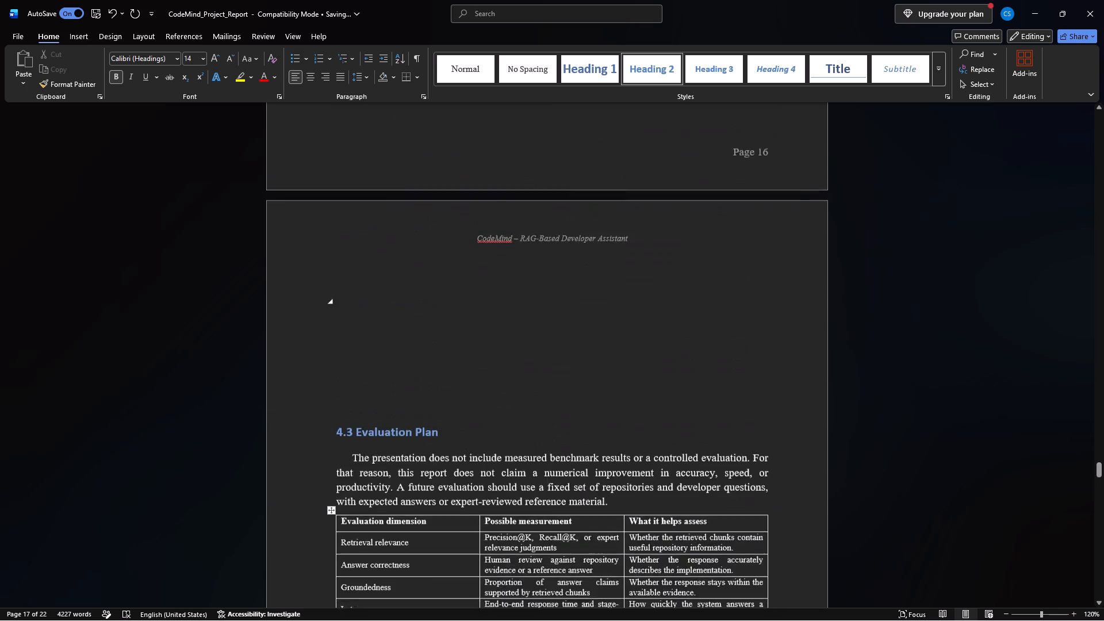
{"action": "scroll", "coordinate": [436, 305], "scroll_direction": "down", "scroll_amount": 1}
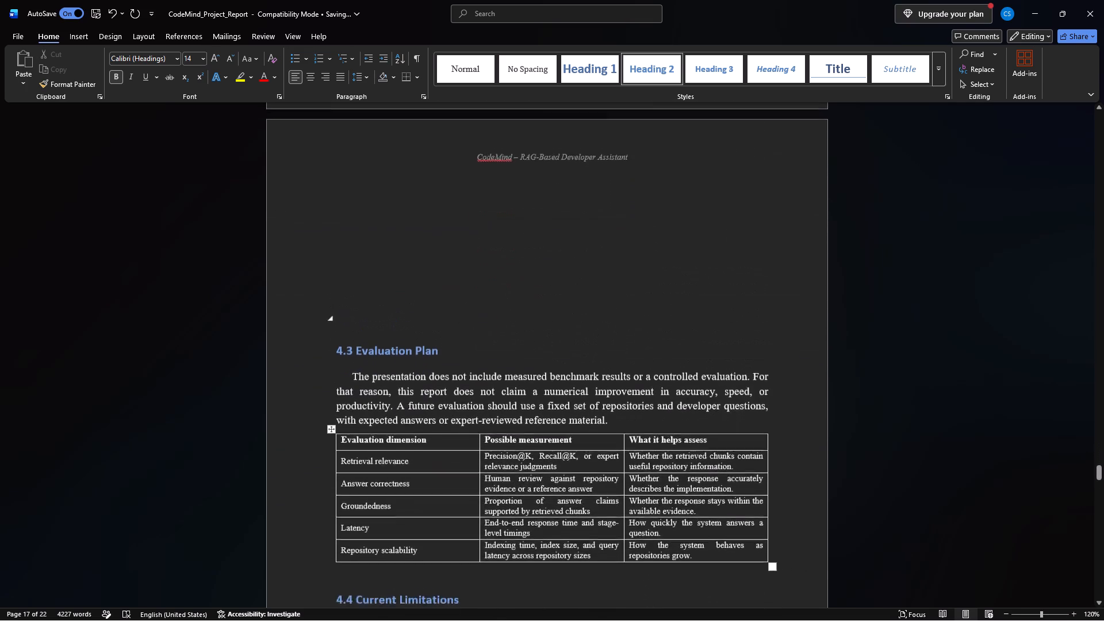
{"action": "scroll", "coordinate": [436, 305], "scroll_direction": "down", "scroll_amount": 1}
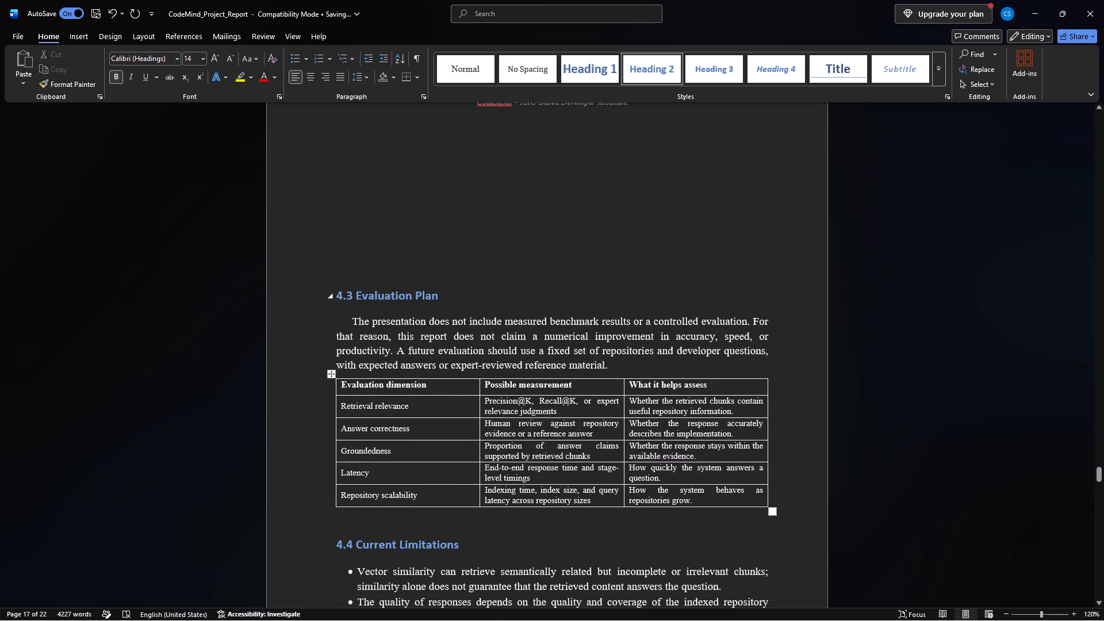
{"action": "key", "text": "BackSpace"}
{"action": "key", "text": "BackSpace"}
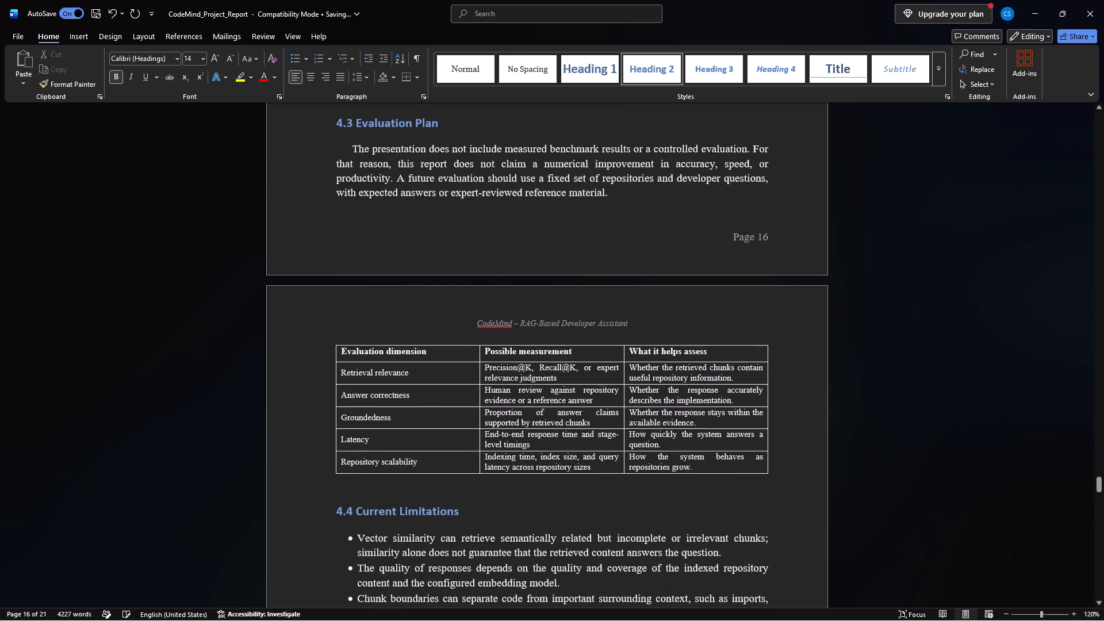
{"action": "scroll", "coordinate": [338, 289], "scroll_direction": "up", "scroll_amount": 2}
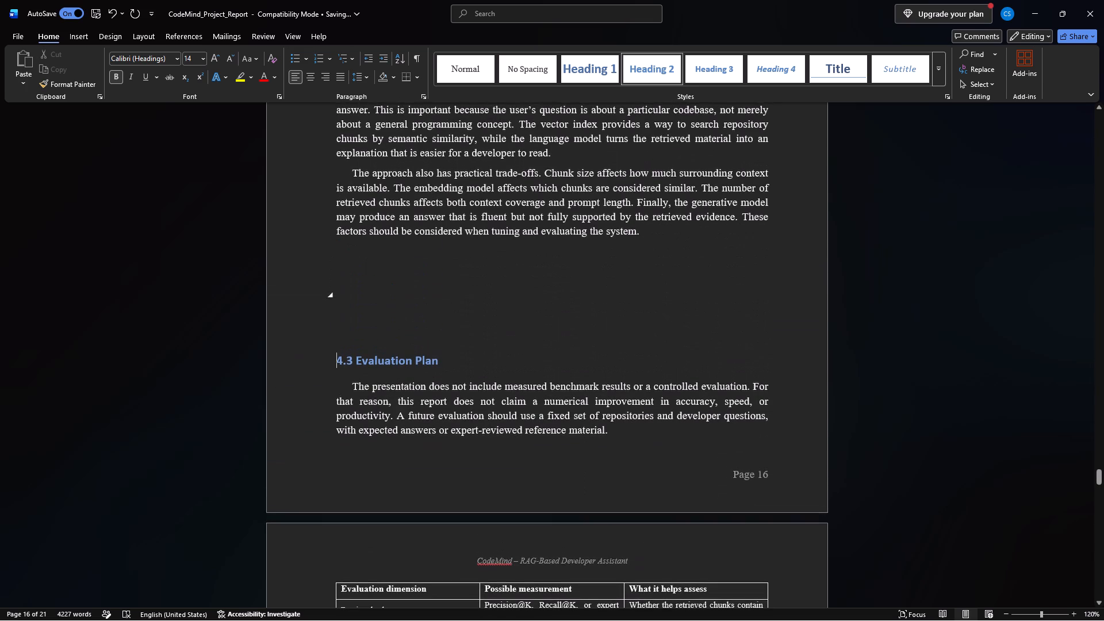
{"action": "scroll", "coordinate": [382, 339], "scroll_direction": "down", "scroll_amount": 3}
{"action": "scroll", "coordinate": [382, 339], "scroll_direction": "up", "scroll_amount": 1}
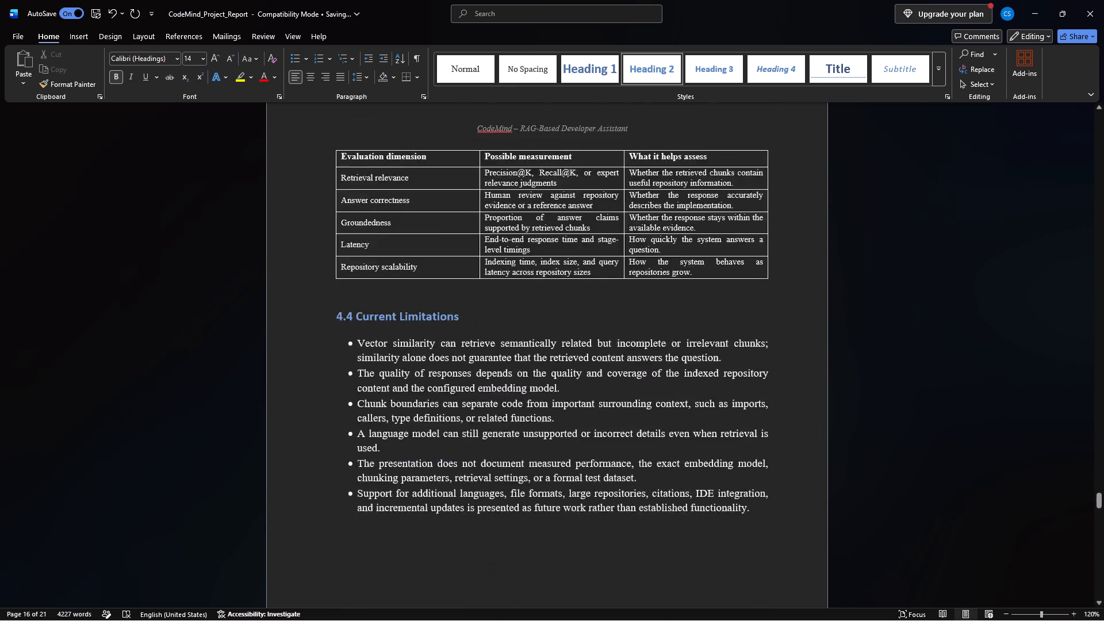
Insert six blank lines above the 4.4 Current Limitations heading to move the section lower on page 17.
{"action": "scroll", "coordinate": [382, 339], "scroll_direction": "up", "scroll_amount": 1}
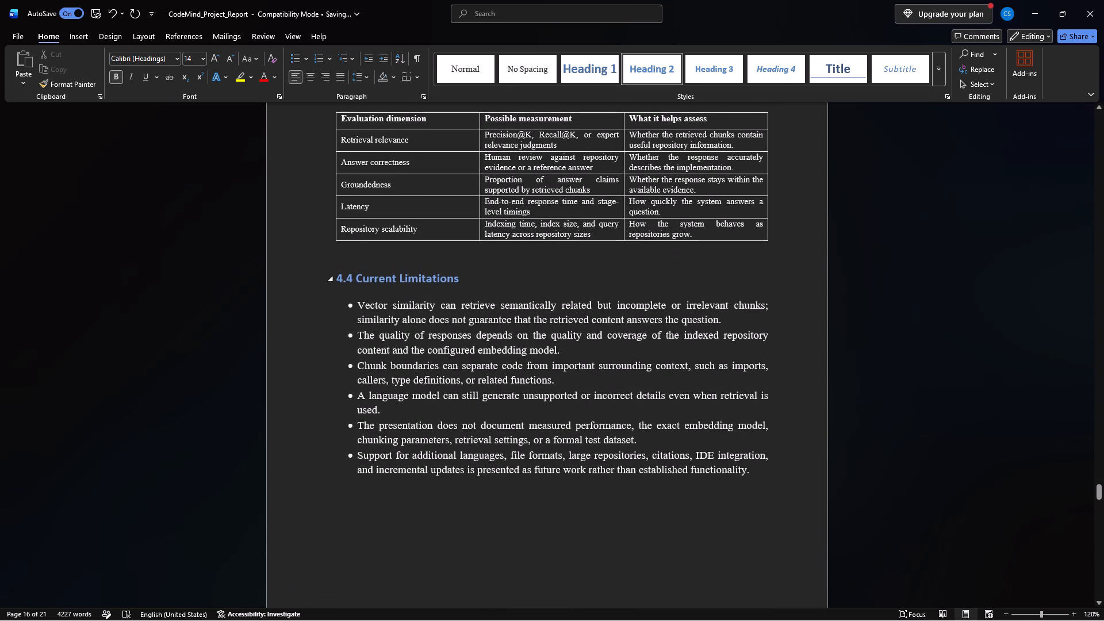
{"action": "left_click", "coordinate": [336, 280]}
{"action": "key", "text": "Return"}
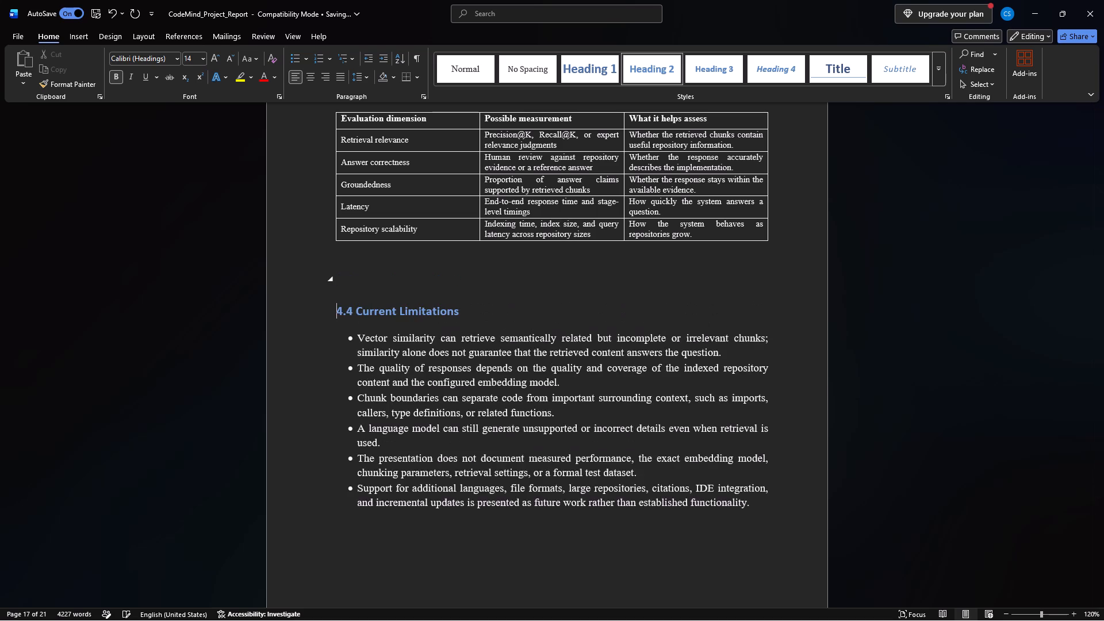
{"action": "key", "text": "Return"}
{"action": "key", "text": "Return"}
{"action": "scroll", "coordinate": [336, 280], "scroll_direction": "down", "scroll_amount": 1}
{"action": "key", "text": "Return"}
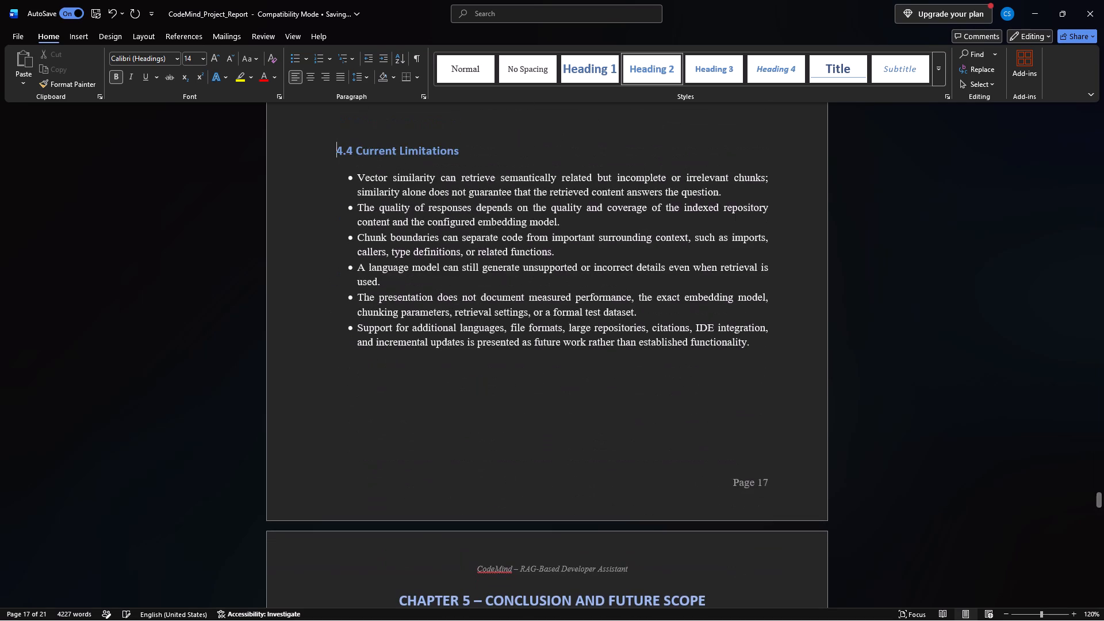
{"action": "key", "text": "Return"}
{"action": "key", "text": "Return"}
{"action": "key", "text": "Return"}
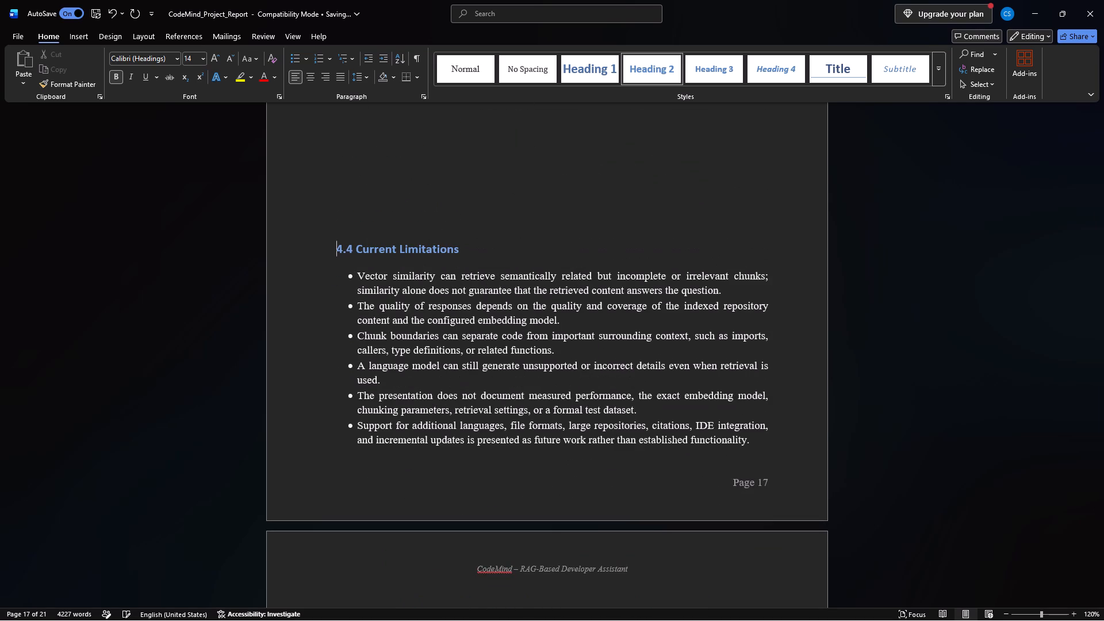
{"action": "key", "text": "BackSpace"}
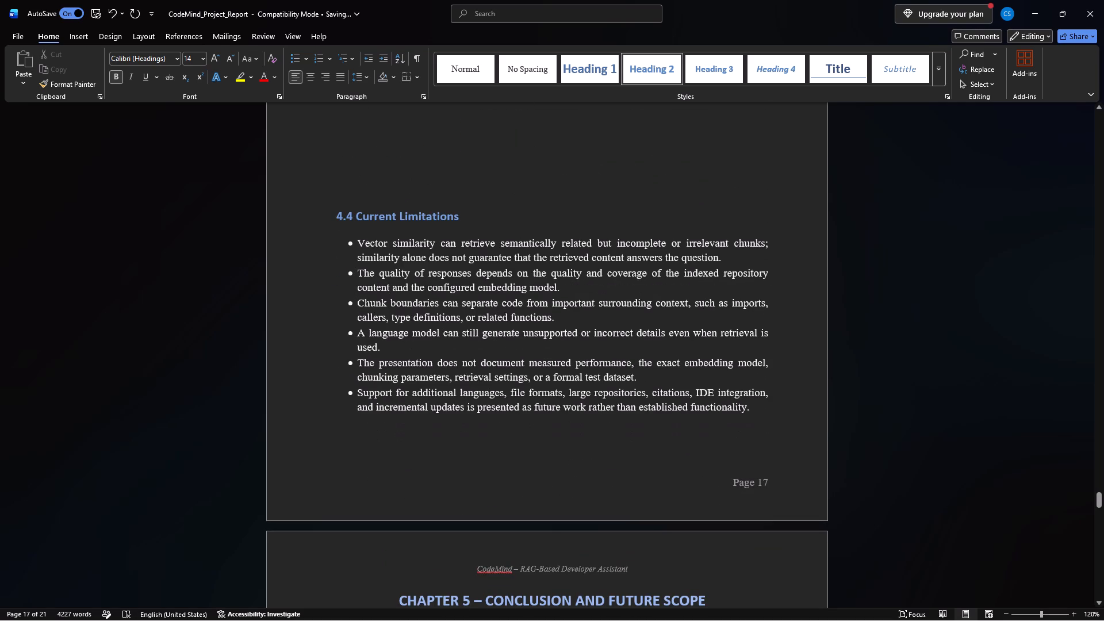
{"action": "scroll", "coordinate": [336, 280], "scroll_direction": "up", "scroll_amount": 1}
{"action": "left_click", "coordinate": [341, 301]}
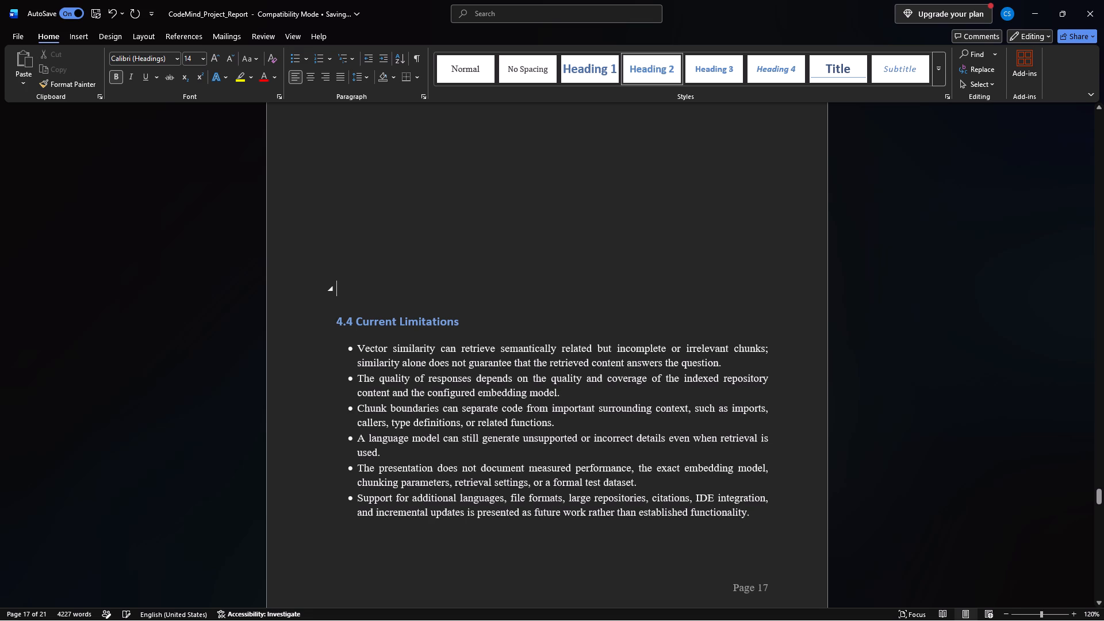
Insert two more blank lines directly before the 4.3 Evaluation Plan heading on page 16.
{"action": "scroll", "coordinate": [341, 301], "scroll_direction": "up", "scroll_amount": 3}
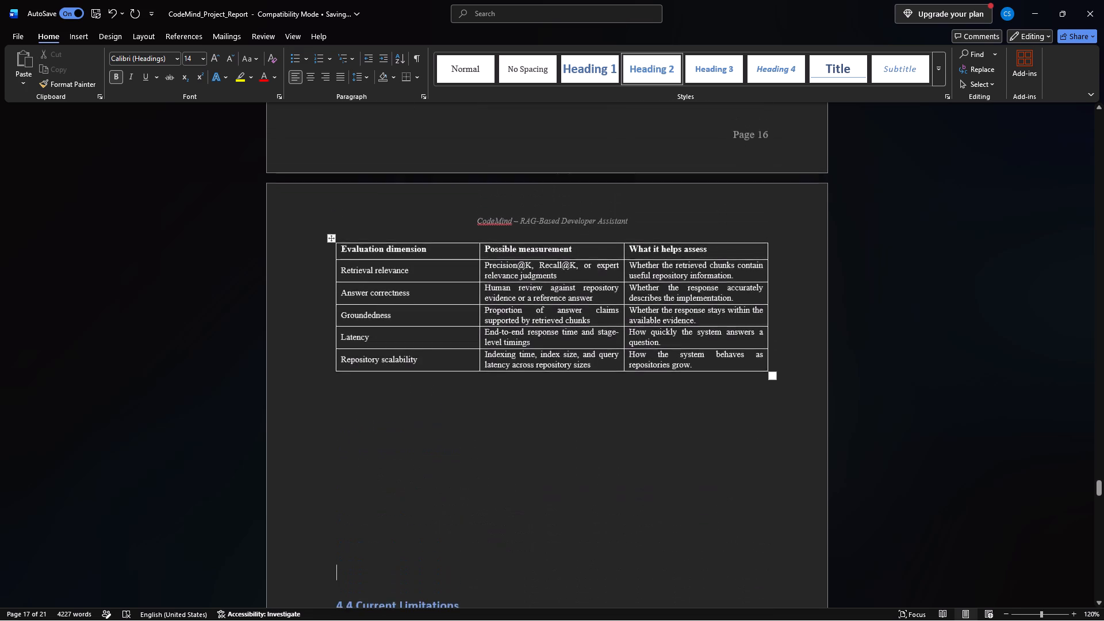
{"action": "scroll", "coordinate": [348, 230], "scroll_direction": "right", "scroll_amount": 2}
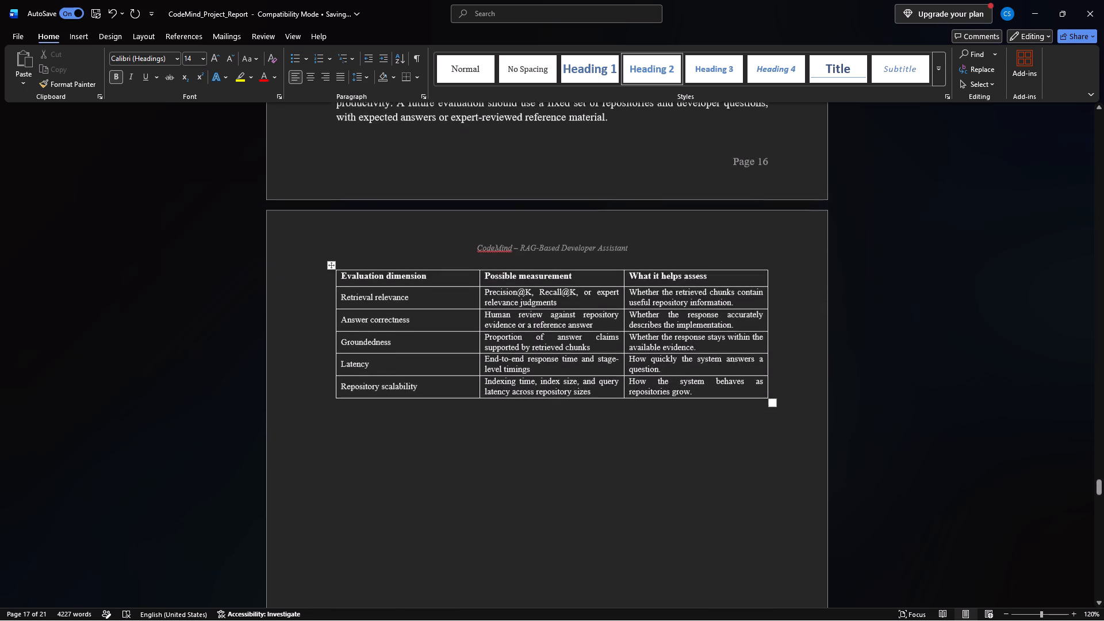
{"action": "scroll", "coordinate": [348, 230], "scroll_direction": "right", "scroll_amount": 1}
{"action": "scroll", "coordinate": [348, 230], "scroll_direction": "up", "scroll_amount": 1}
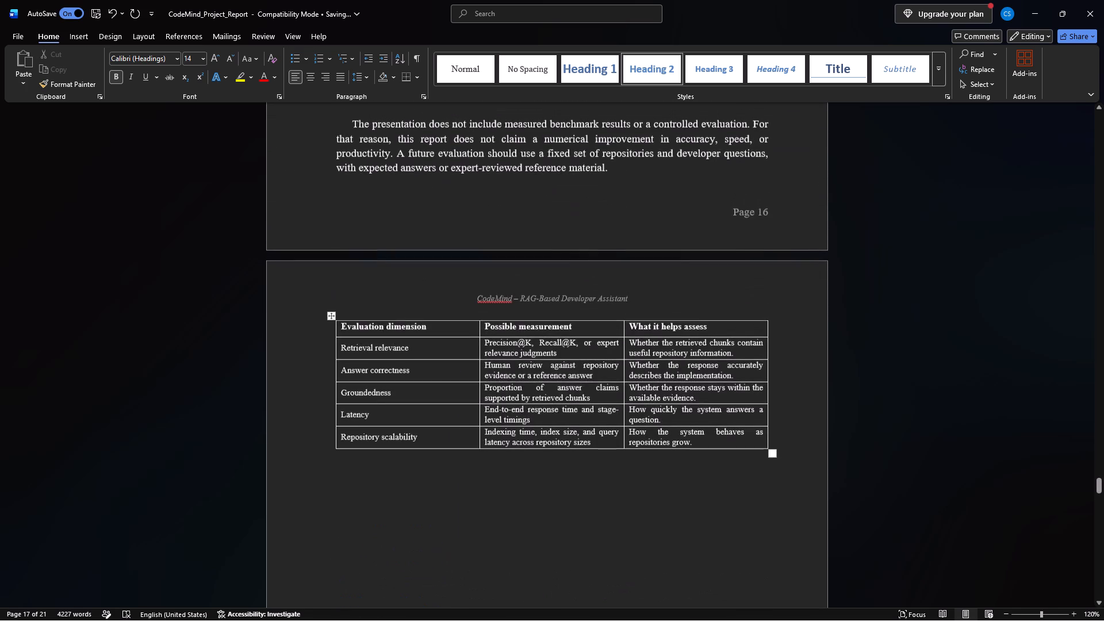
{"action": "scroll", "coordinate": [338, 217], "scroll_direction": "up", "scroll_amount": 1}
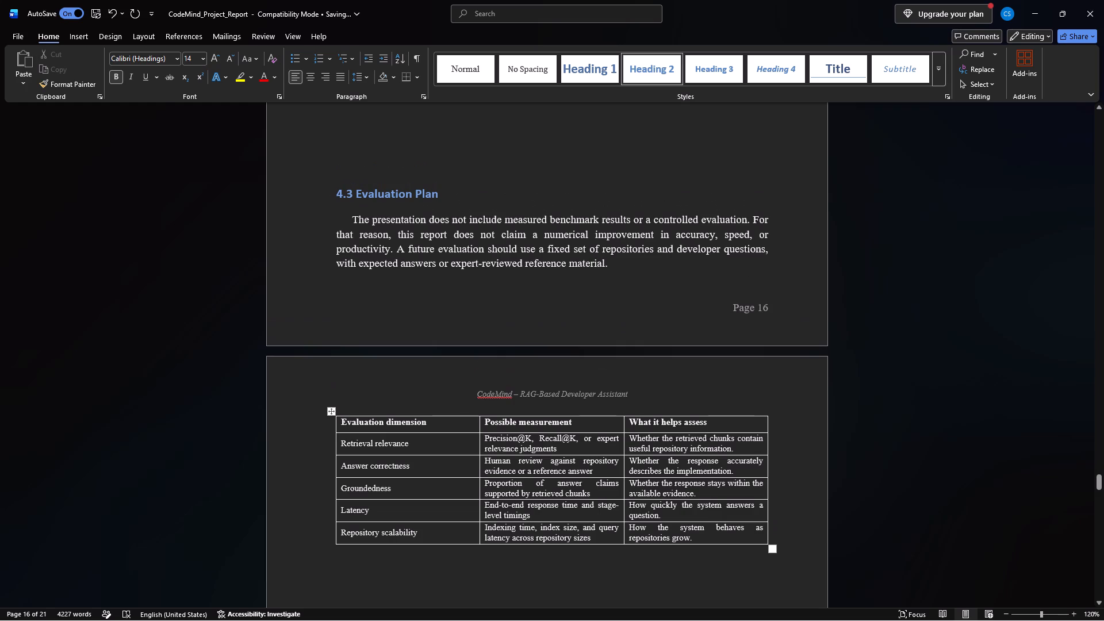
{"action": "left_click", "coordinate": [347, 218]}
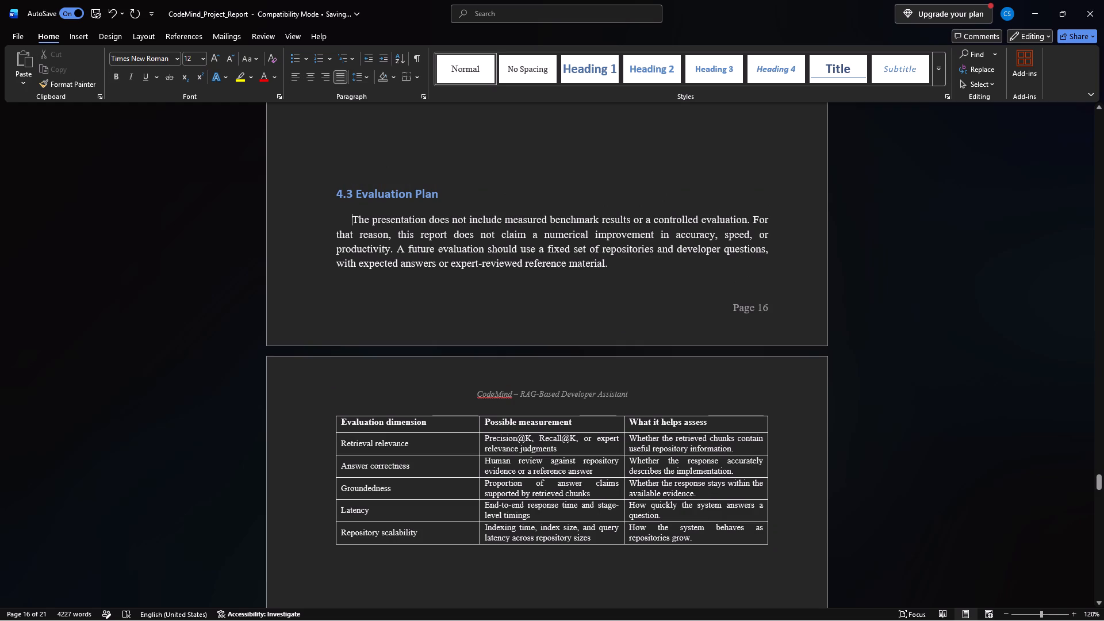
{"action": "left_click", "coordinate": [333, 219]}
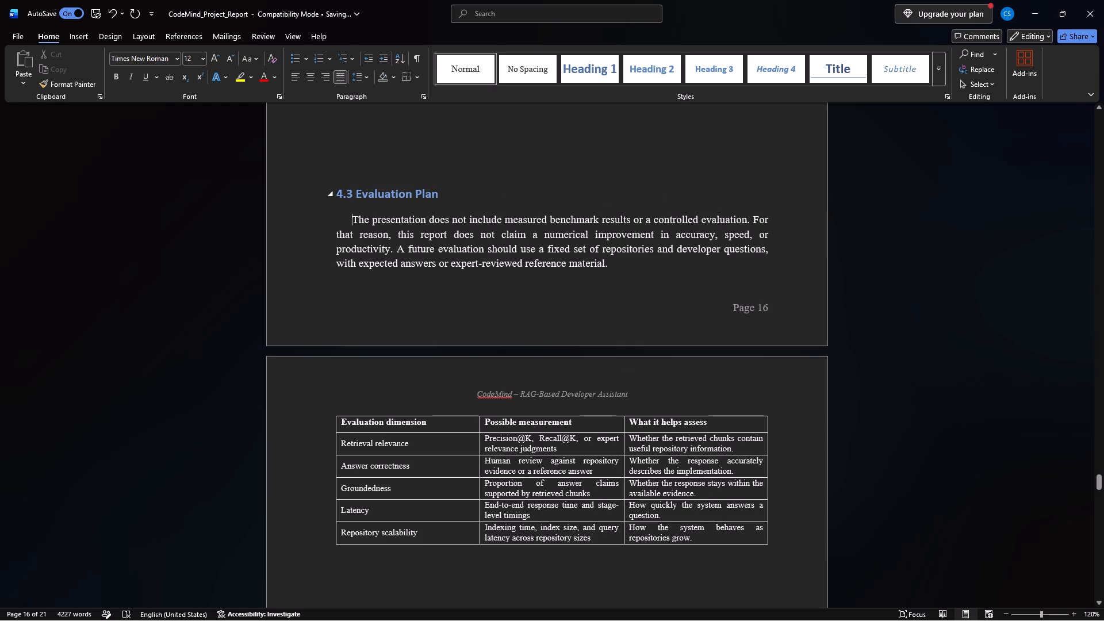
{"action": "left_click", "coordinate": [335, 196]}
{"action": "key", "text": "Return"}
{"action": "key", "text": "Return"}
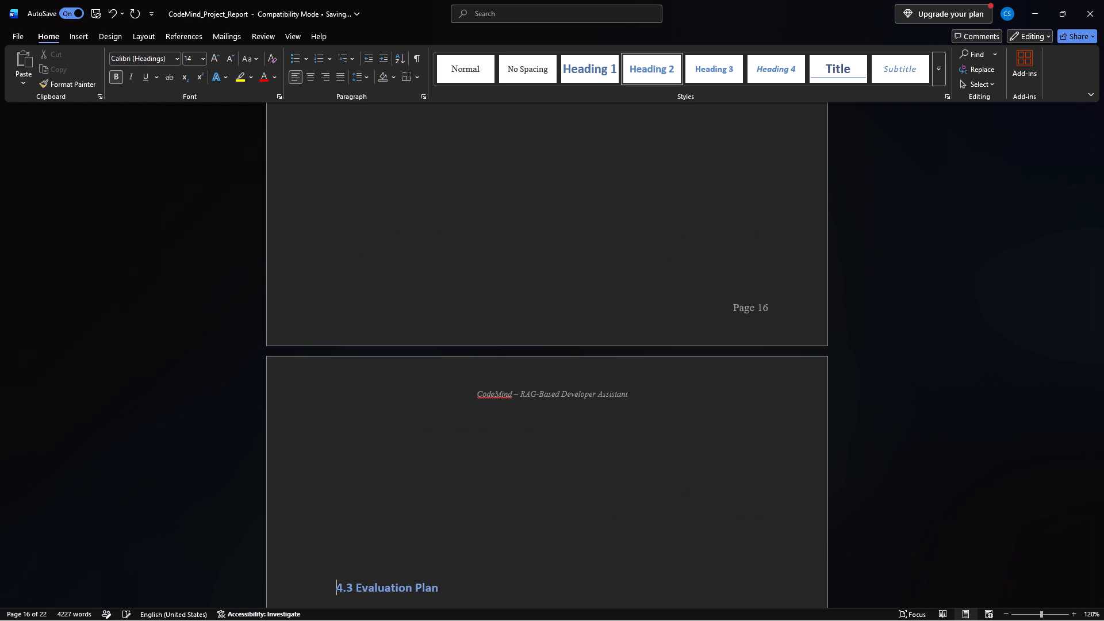
Delete all the blank lines between the evaluation table and the 4.4 Current Limitations heading.
{"action": "scroll", "coordinate": [335, 196], "scroll_direction": "down", "scroll_amount": 6}
{"action": "scroll", "coordinate": [335, 196], "scroll_direction": "up", "scroll_amount": 1}
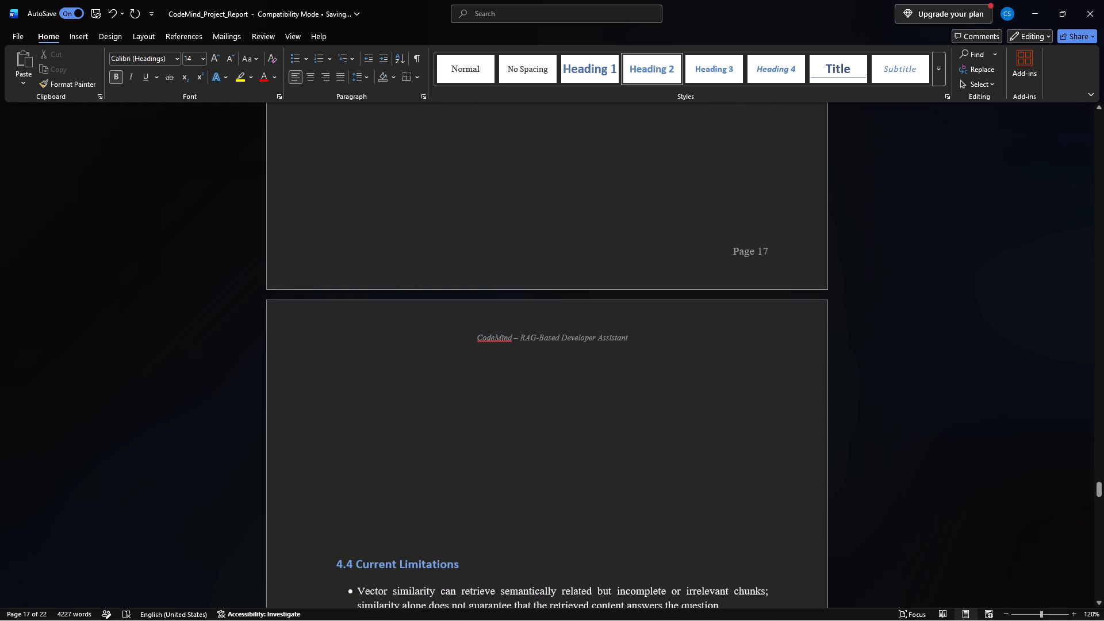
{"action": "left_click", "coordinate": [350, 542]}
{"action": "key", "text": "BackSpace"}
{"action": "key", "text": "BackSpace"}
{"action": "key", "text": "BackSpace"}
{"action": "key", "text": "BackSpace"}
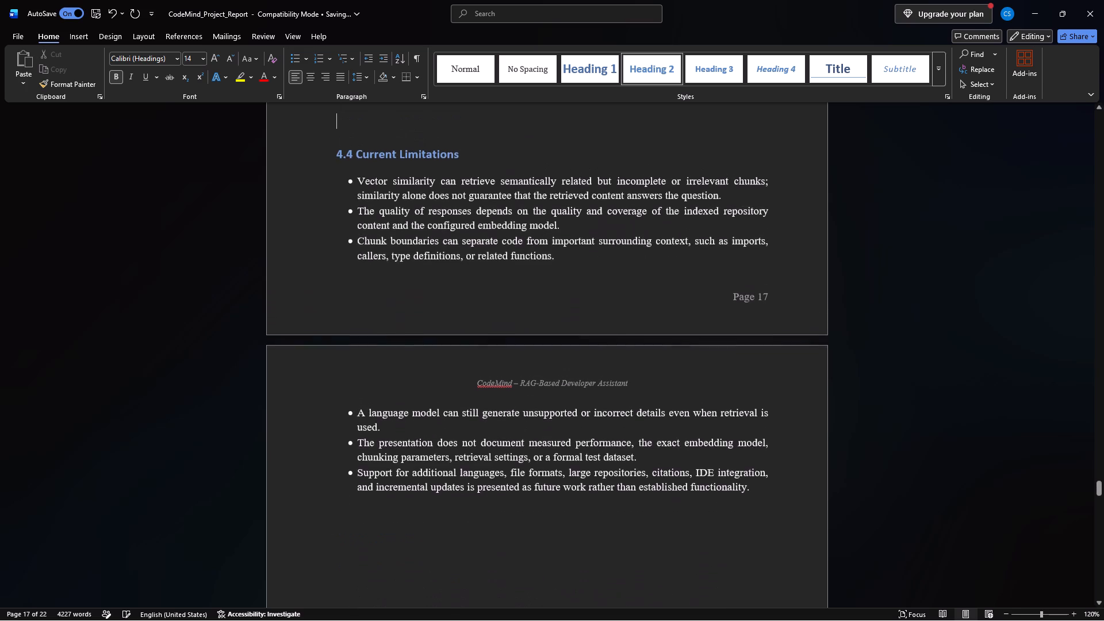
{"action": "key", "text": "BackSpace"}
{"action": "key", "text": "BackSpace"}
{"action": "key", "text": "BackSpace"}
{"action": "key", "text": "BackSpace"}
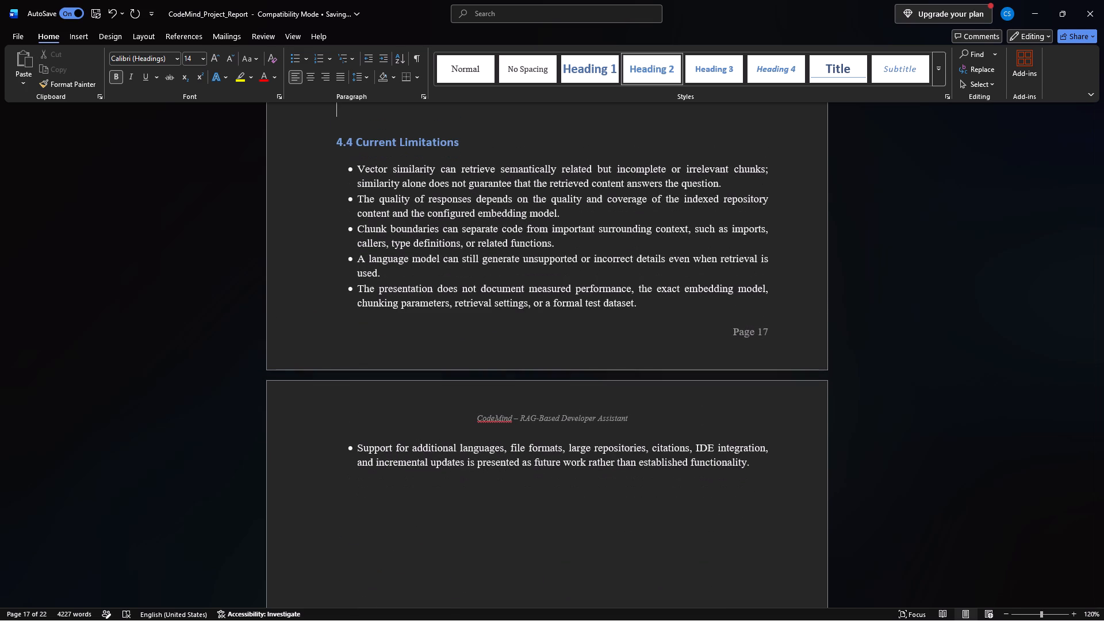
{"action": "scroll", "coordinate": [350, 542], "scroll_direction": "up", "scroll_amount": 1}
{"action": "key", "text": "BackSpace"}
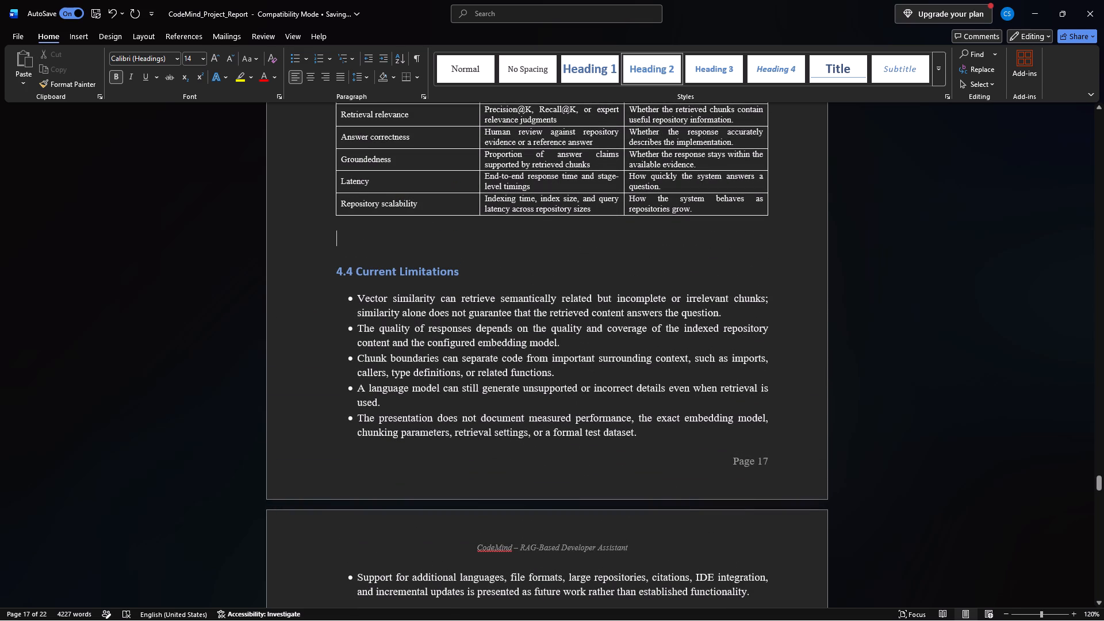
{"action": "left_click", "coordinate": [336, 272]}
{"action": "key", "text": "BackSpace"}
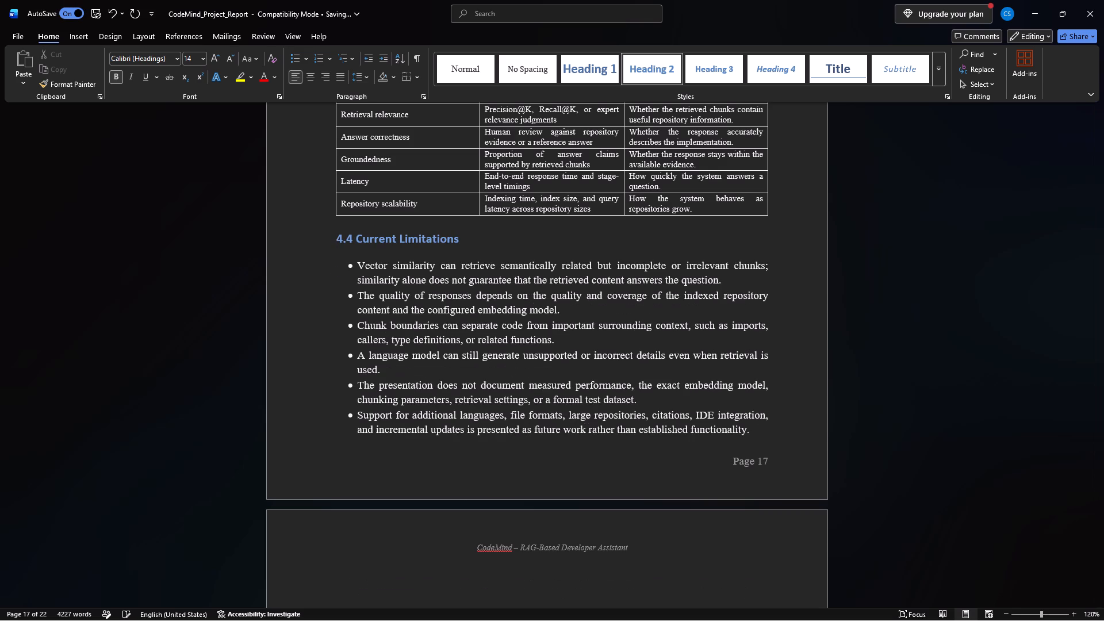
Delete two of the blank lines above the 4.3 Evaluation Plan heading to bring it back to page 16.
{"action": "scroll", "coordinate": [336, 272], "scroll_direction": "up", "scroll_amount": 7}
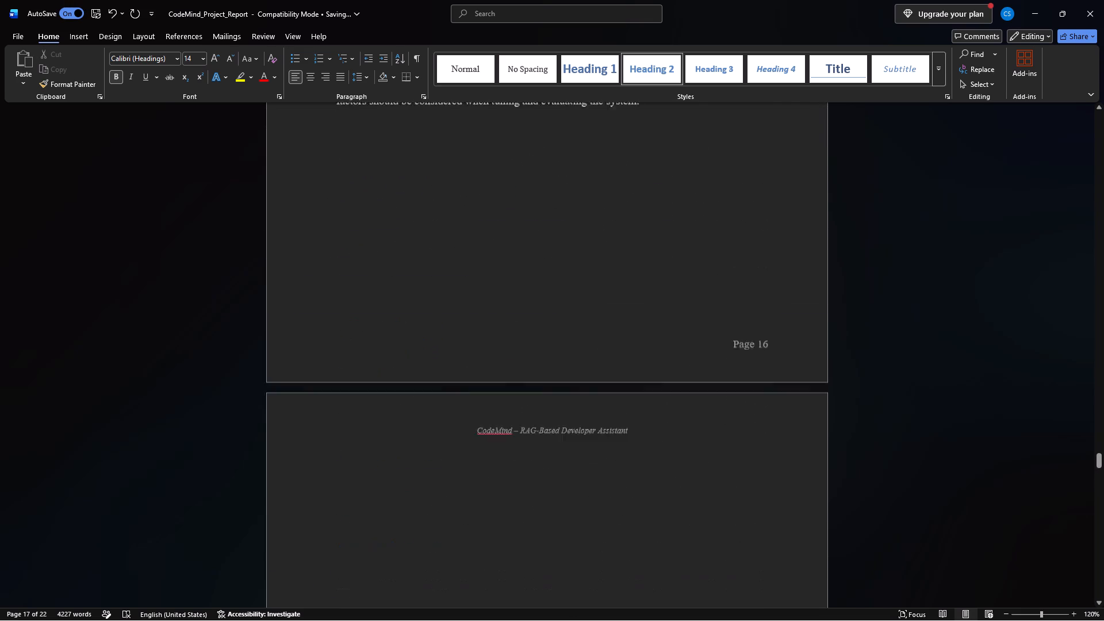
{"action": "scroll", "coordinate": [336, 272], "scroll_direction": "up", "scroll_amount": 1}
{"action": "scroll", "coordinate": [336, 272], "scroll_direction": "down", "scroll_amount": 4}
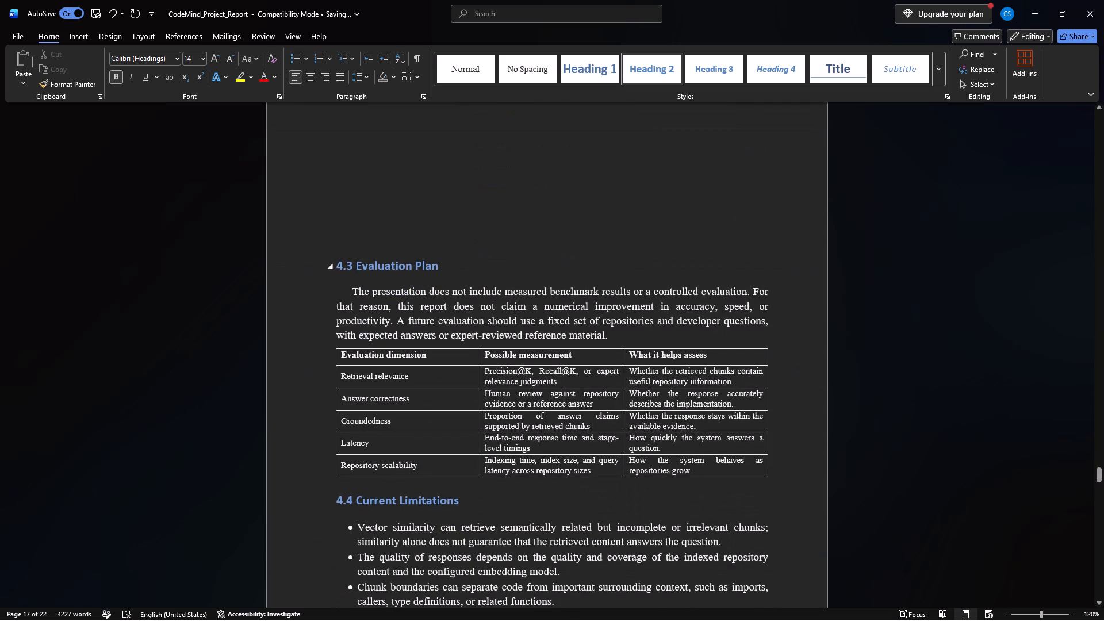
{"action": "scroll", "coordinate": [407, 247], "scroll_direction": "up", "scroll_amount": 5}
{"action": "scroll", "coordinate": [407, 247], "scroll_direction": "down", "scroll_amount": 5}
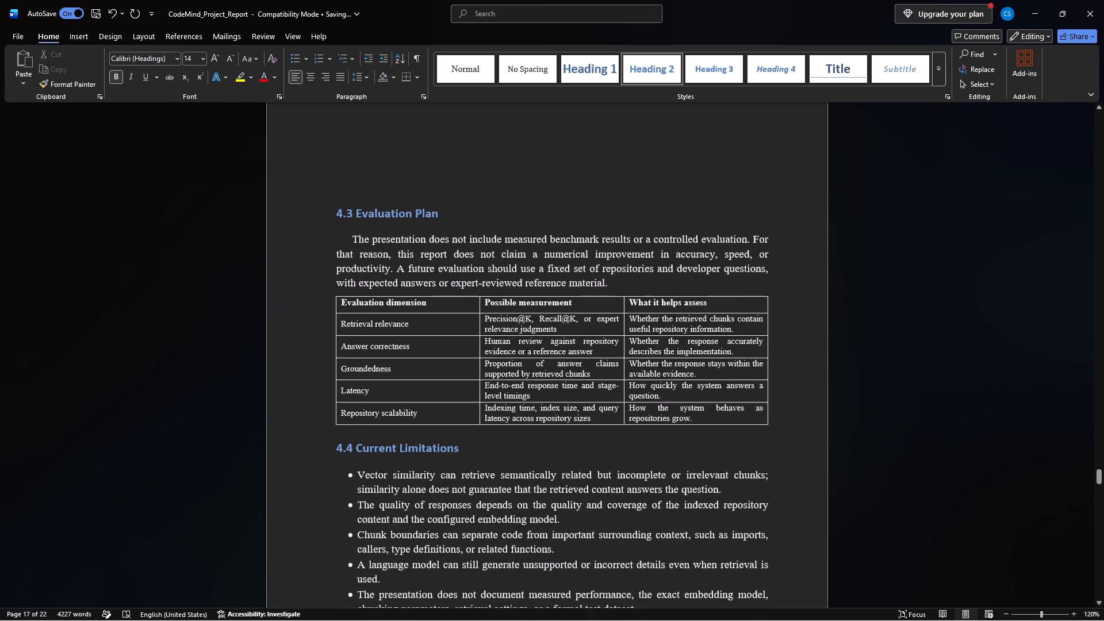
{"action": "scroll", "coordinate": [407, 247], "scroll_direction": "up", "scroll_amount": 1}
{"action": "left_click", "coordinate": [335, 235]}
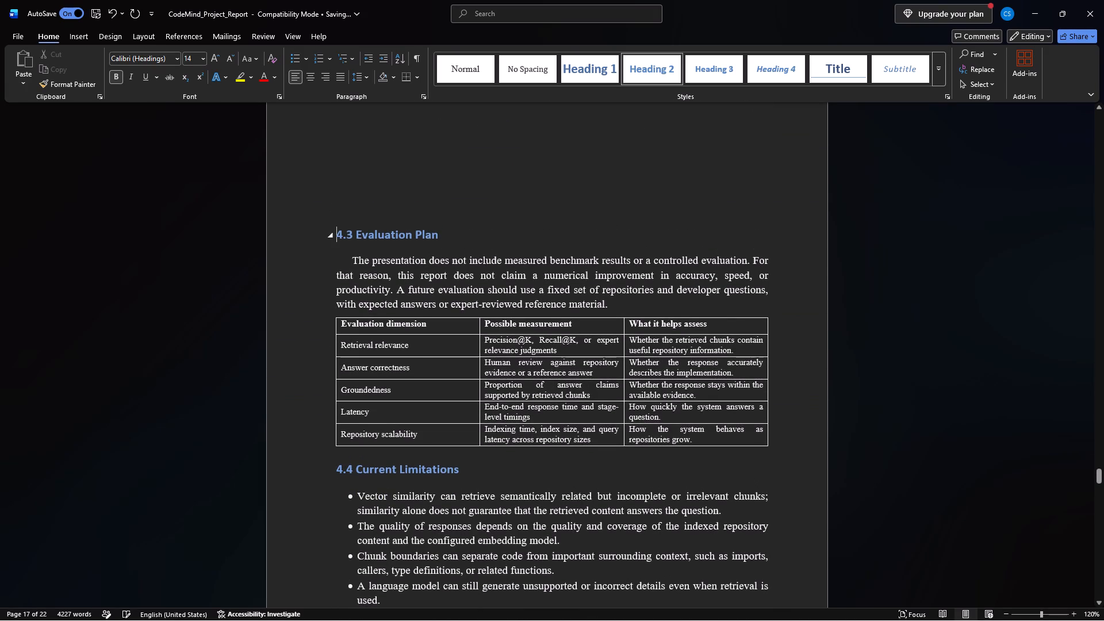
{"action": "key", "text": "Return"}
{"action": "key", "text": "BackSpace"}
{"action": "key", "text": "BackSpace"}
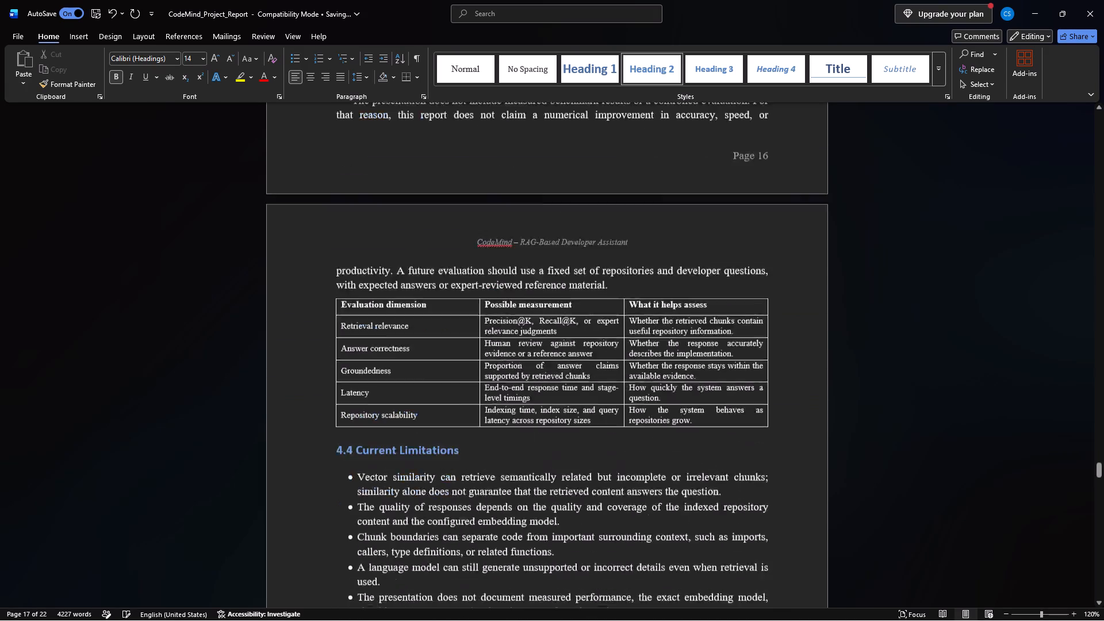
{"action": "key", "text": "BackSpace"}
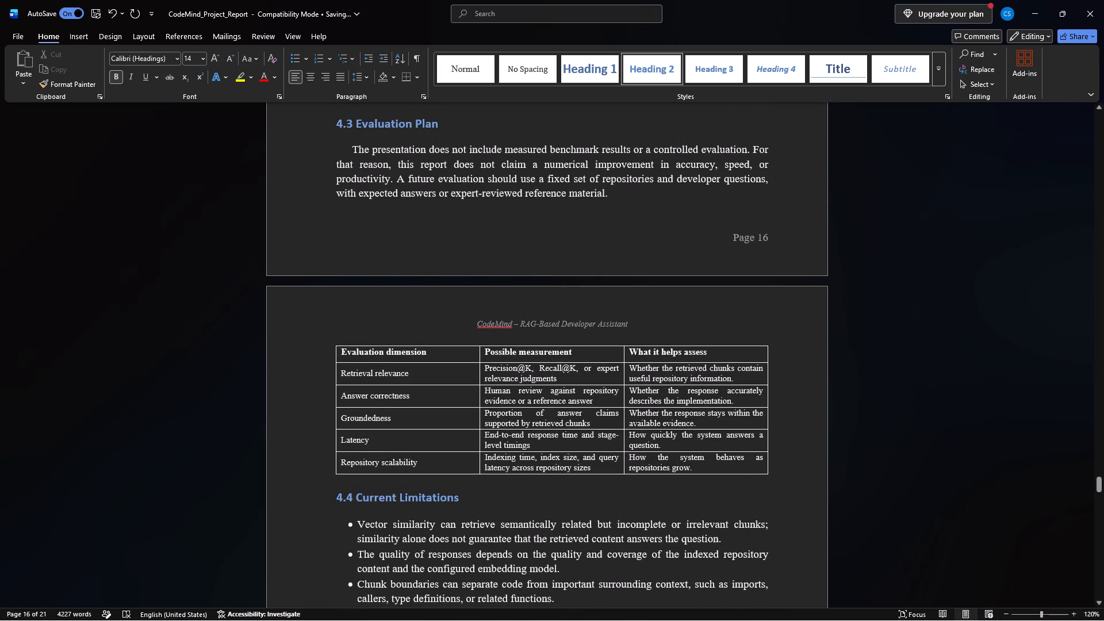
Delete the three remaining blank lines above the 4.3 Evaluation Plan heading so it directly follows the section 4.2 text.
{"action": "scroll", "coordinate": [335, 235], "scroll_direction": "down", "scroll_amount": 2}
{"action": "scroll", "coordinate": [335, 235], "scroll_direction": "up", "scroll_amount": 2}
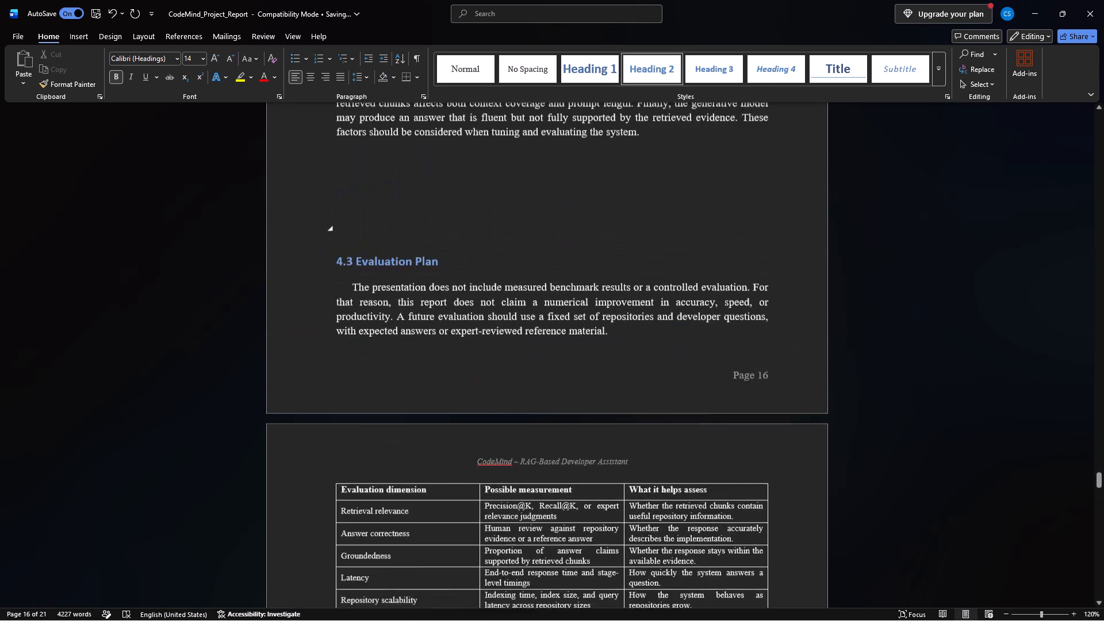
{"action": "scroll", "coordinate": [335, 235], "scroll_direction": "up", "scroll_amount": 3}
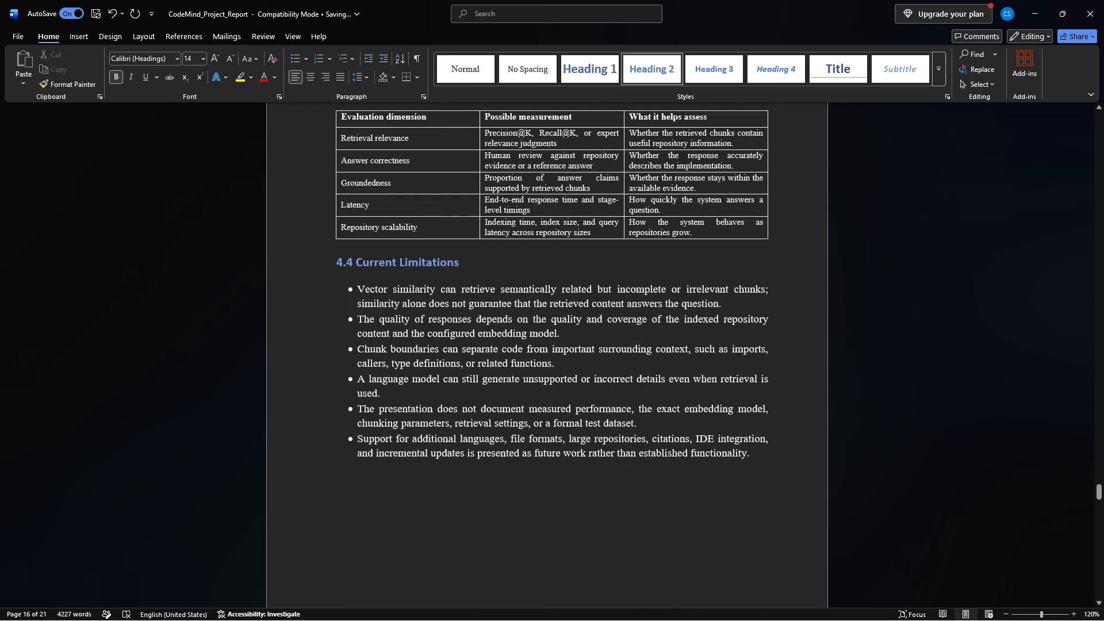
{"action": "scroll", "coordinate": [335, 235], "scroll_direction": "up", "scroll_amount": 3}
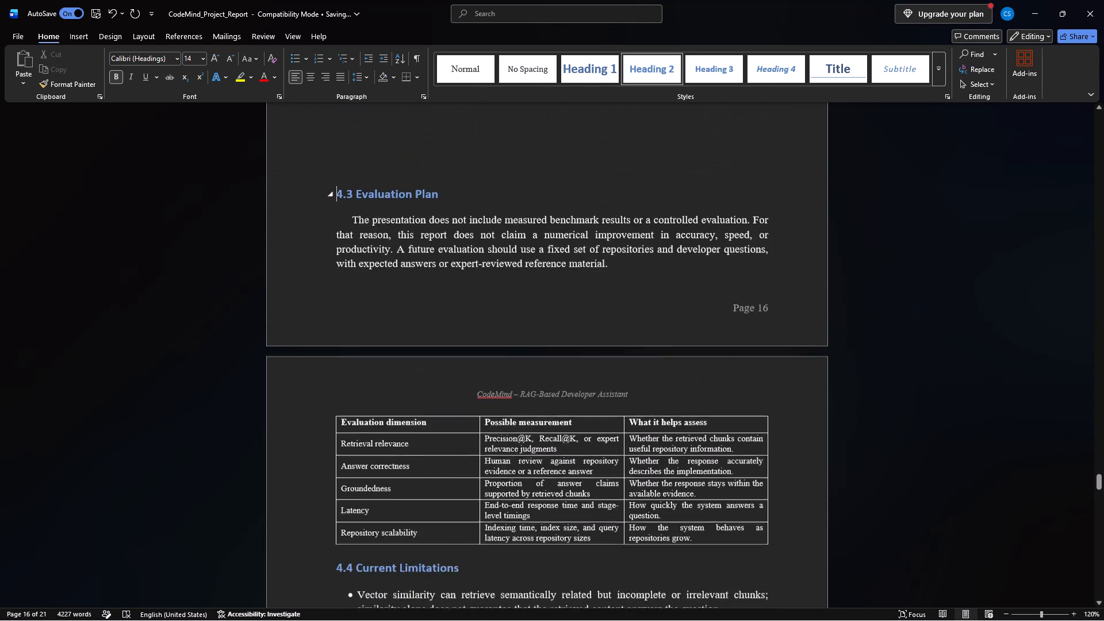
{"action": "scroll", "coordinate": [335, 235], "scroll_direction": "up", "scroll_amount": 1}
{"action": "key", "text": "Return"}
{"action": "key", "text": "BackSpace"}
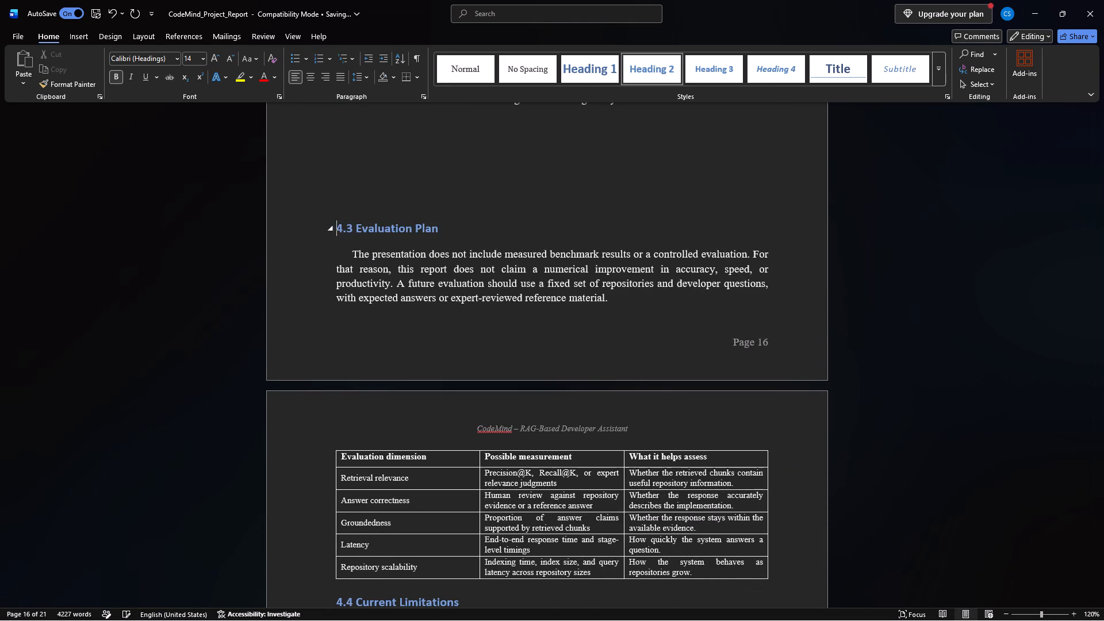
{"action": "key", "text": "BackSpace"}
{"action": "key", "text": "BackSpace"}
{"action": "key", "text": "BackSpace"}
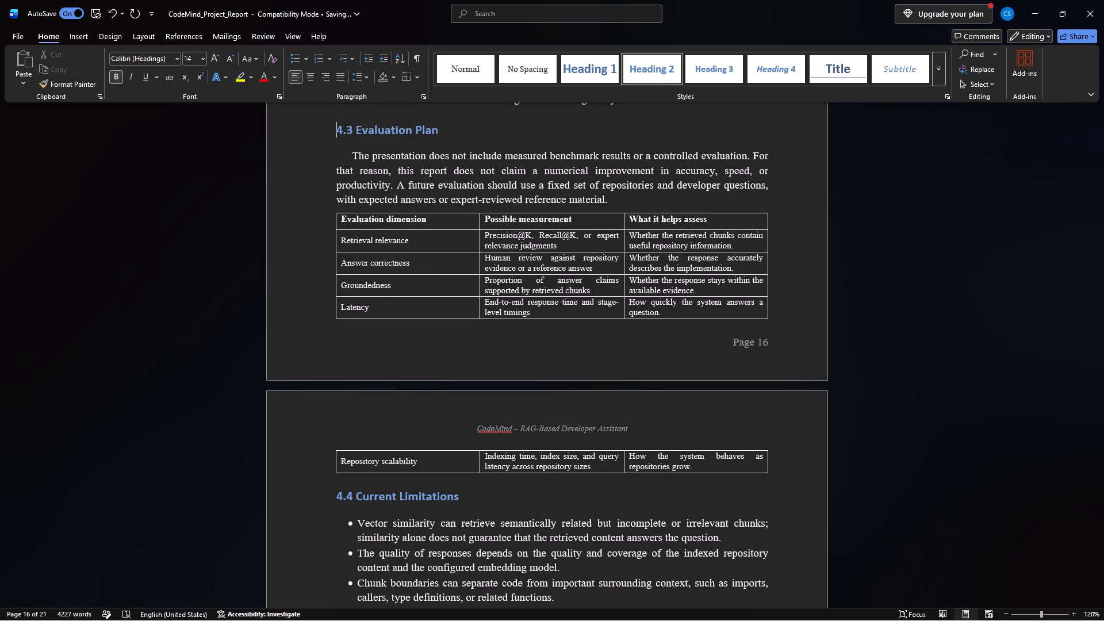
Insert two blank lines after the last paragraph of section 4.1, before the 4.2 Discussion heading.
{"action": "scroll", "coordinate": [335, 235], "scroll_direction": "up", "scroll_amount": 6}
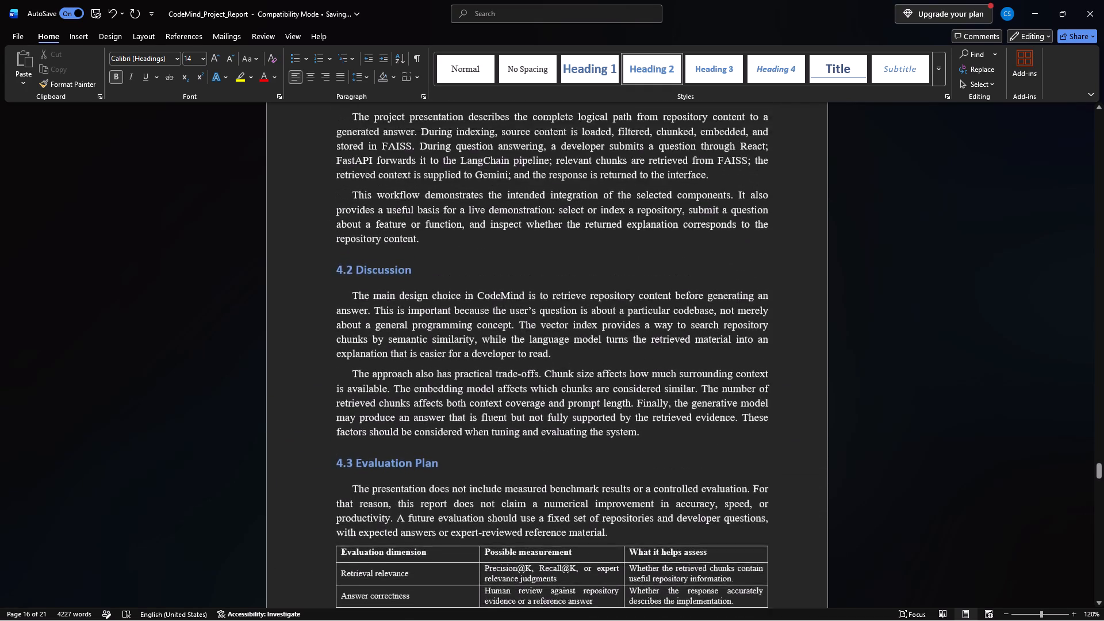
{"action": "scroll", "coordinate": [335, 235], "scroll_direction": "up", "scroll_amount": 3}
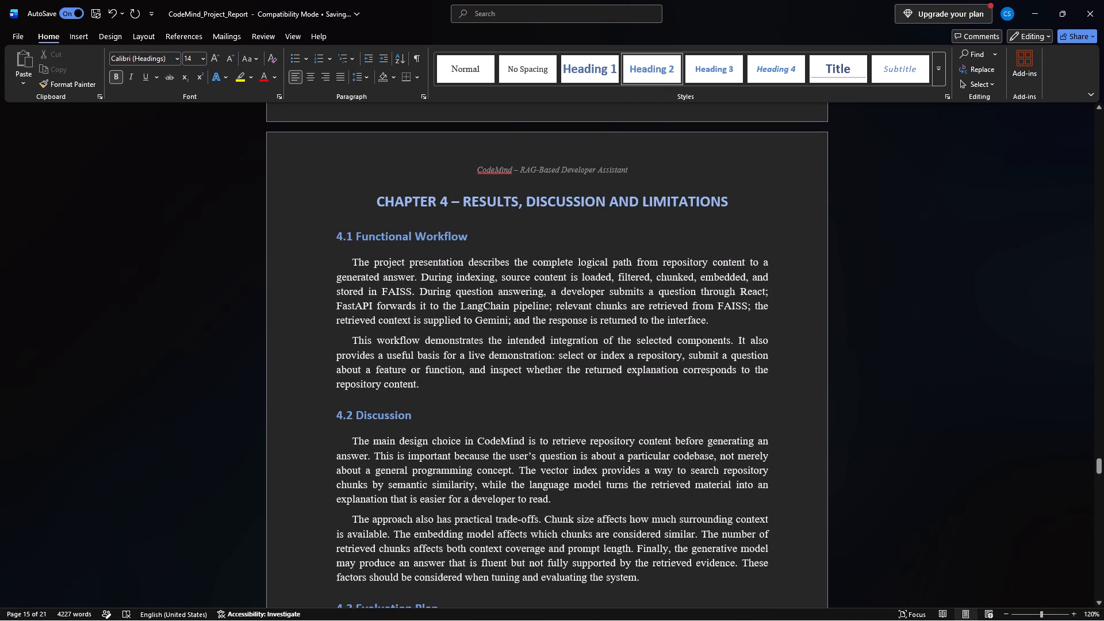
{"action": "left_click", "coordinate": [431, 390]}
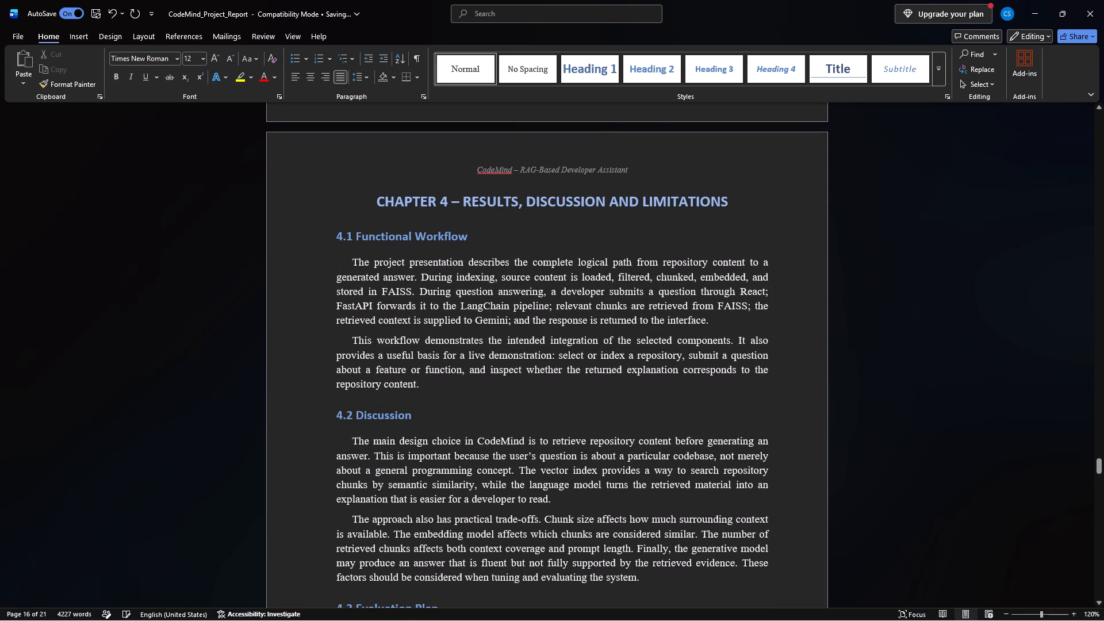
{"action": "key", "text": "Return"}
{"action": "key", "text": "Return"}
Insert four blank lines directly above the 4.3 Evaluation Plan heading to push it and its table onto page 17.
{"action": "scroll", "coordinate": [431, 390], "scroll_direction": "down", "scroll_amount": 1}
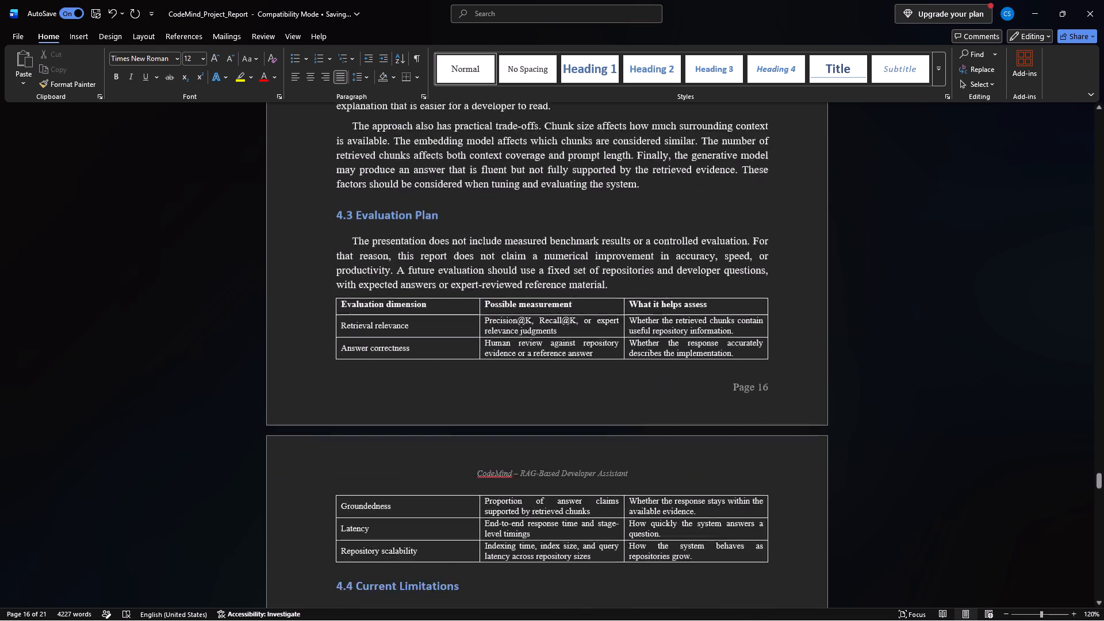
{"action": "scroll", "coordinate": [431, 390], "scroll_direction": "down", "scroll_amount": 2}
{"action": "left_click", "coordinate": [335, 175]}
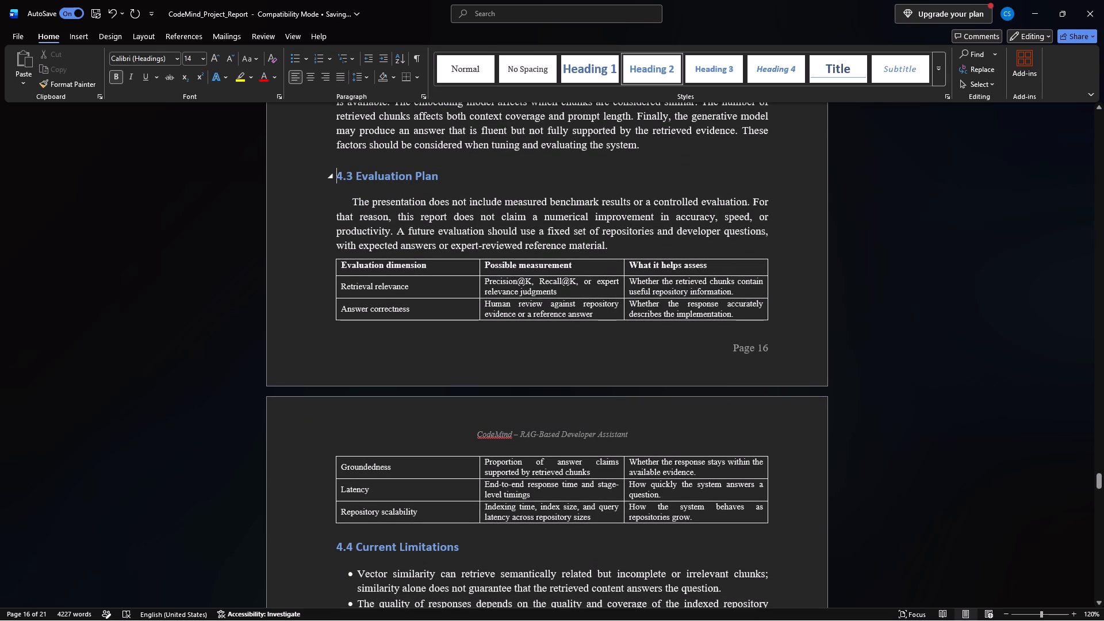
{"action": "key", "text": "Return"}
{"action": "key", "text": "Return"}
{"action": "key", "text": "Return"}
{"action": "key", "text": "Return"}
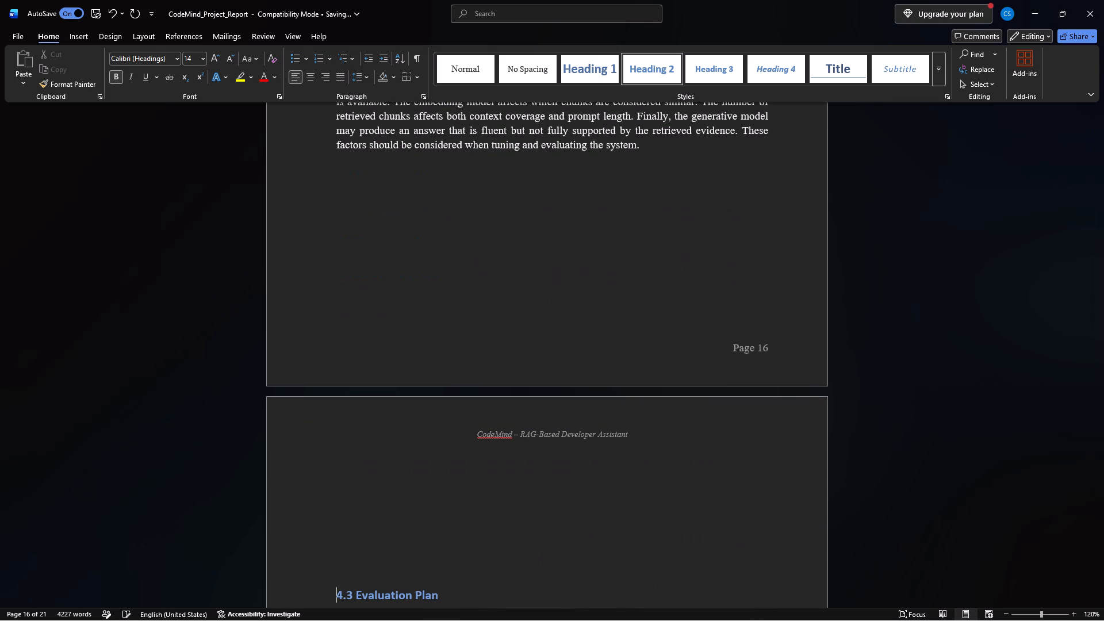
Examine the page layout of Chapter 4 and its neighbouring pages, from section 3.5 to the start of Chapter 5.
{"action": "scroll", "coordinate": [335, 175], "scroll_direction": "down", "scroll_amount": 2}
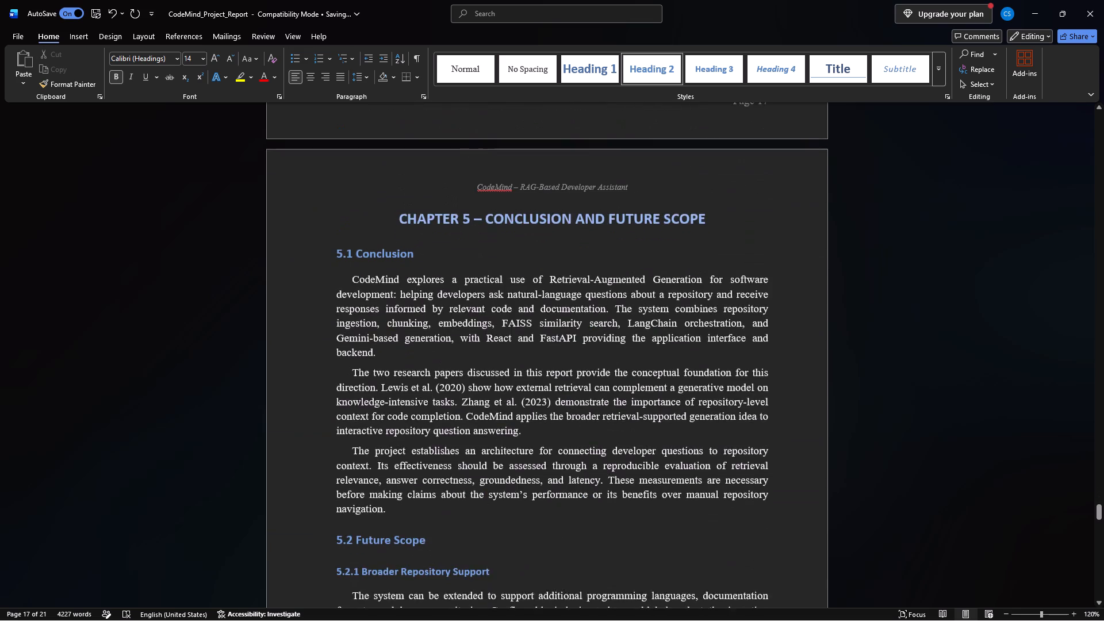
{"action": "scroll", "coordinate": [335, 175], "scroll_direction": "up", "scroll_amount": 5}
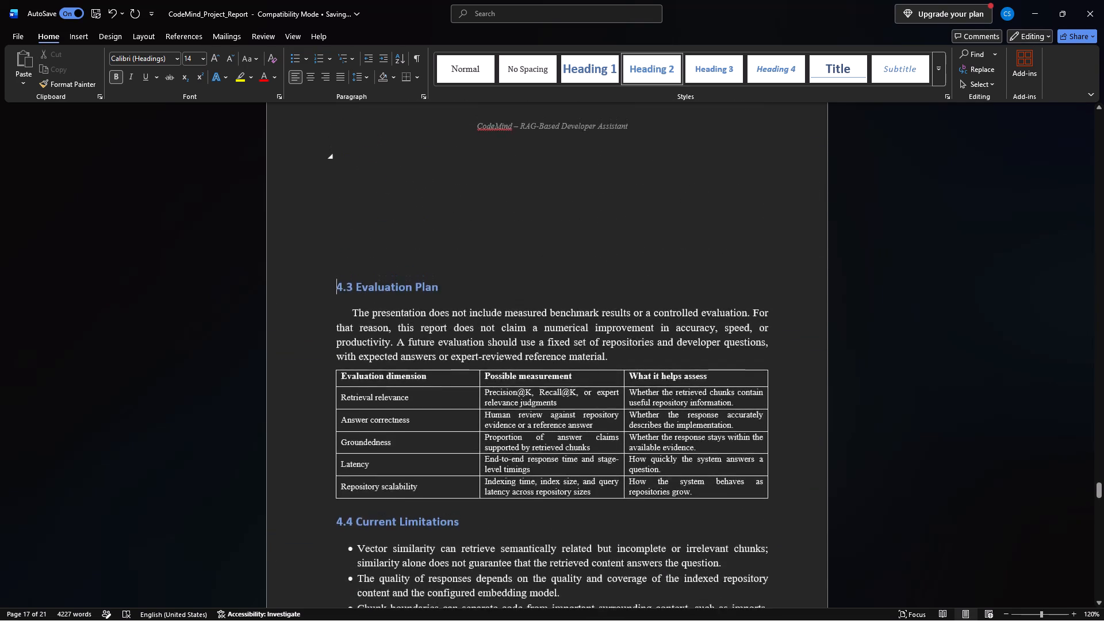
{"action": "scroll", "coordinate": [335, 175], "scroll_direction": "up", "scroll_amount": 2}
{"action": "scroll", "coordinate": [411, 291], "scroll_direction": "down", "scroll_amount": 2}
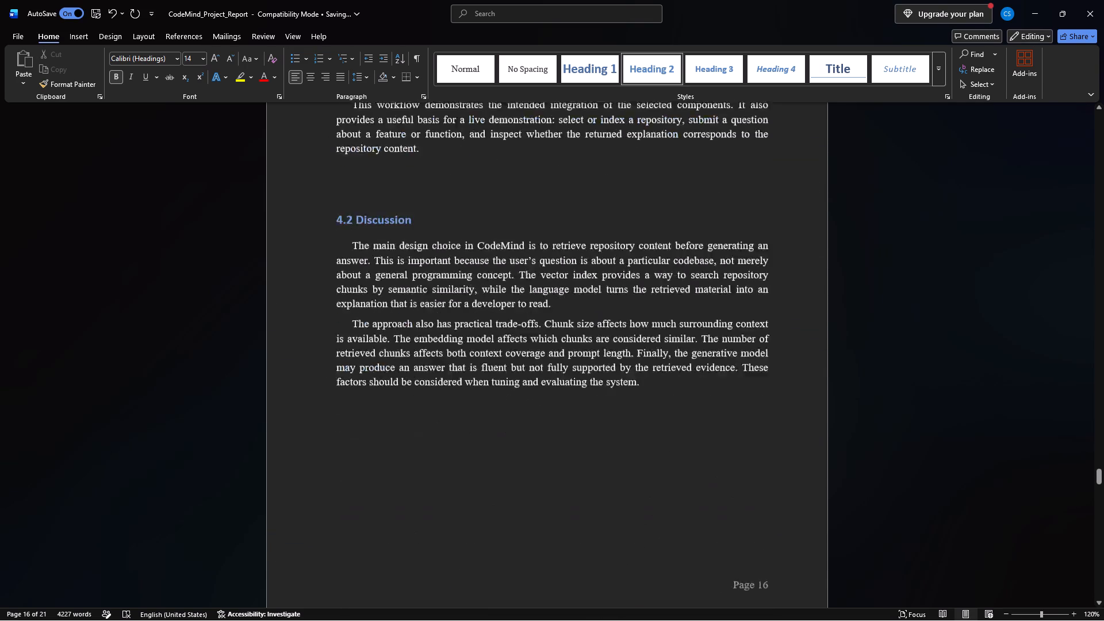
{"action": "scroll", "coordinate": [411, 291], "scroll_direction": "down", "scroll_amount": 3}
{"action": "scroll", "coordinate": [411, 291], "scroll_direction": "up", "scroll_amount": 3}
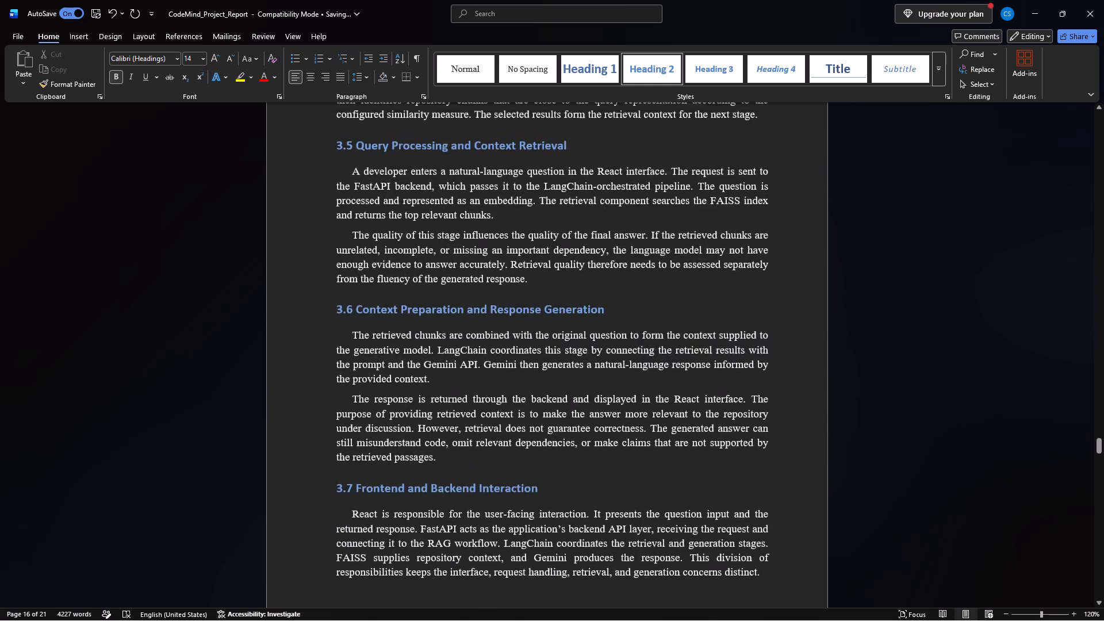
{"action": "scroll", "coordinate": [411, 291], "scroll_direction": "up", "scroll_amount": 1}
{"action": "scroll", "coordinate": [411, 291], "scroll_direction": "down", "scroll_amount": 3}
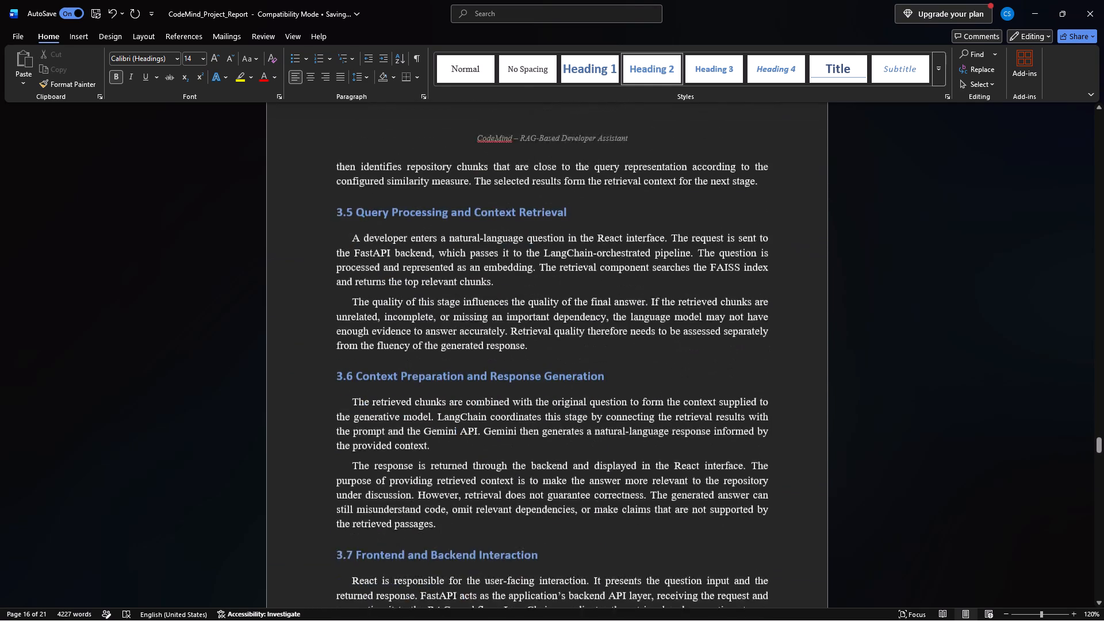
{"action": "scroll", "coordinate": [411, 291], "scroll_direction": "down", "scroll_amount": 7}
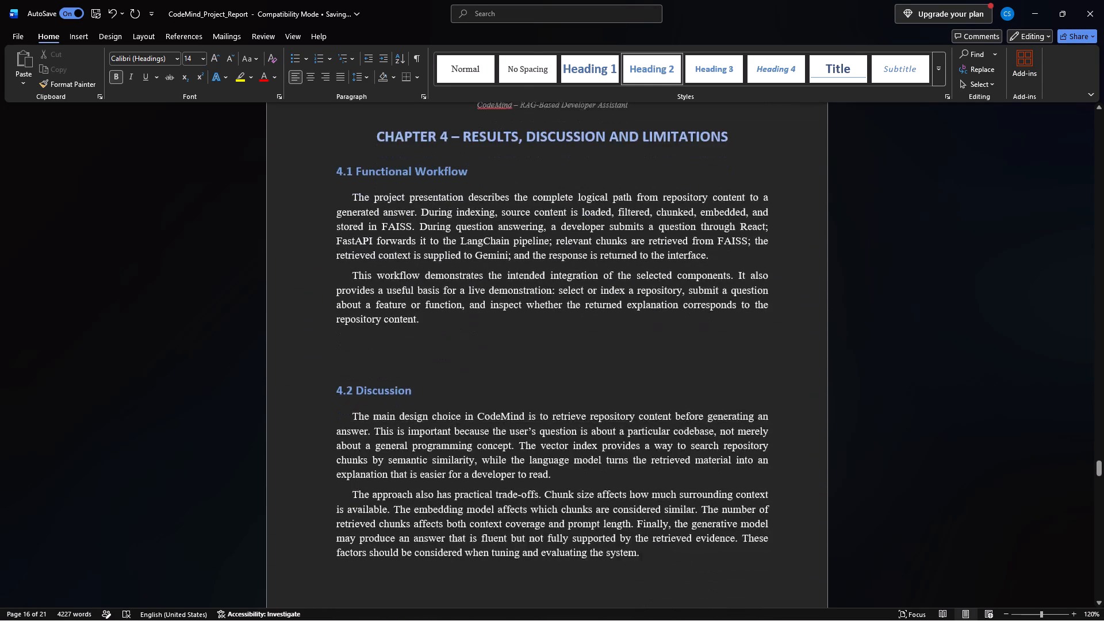
Delete three of the four blank lines above the 4.3 Evaluation Plan heading on page 17.
{"action": "scroll", "coordinate": [411, 291], "scroll_direction": "down", "scroll_amount": 5}
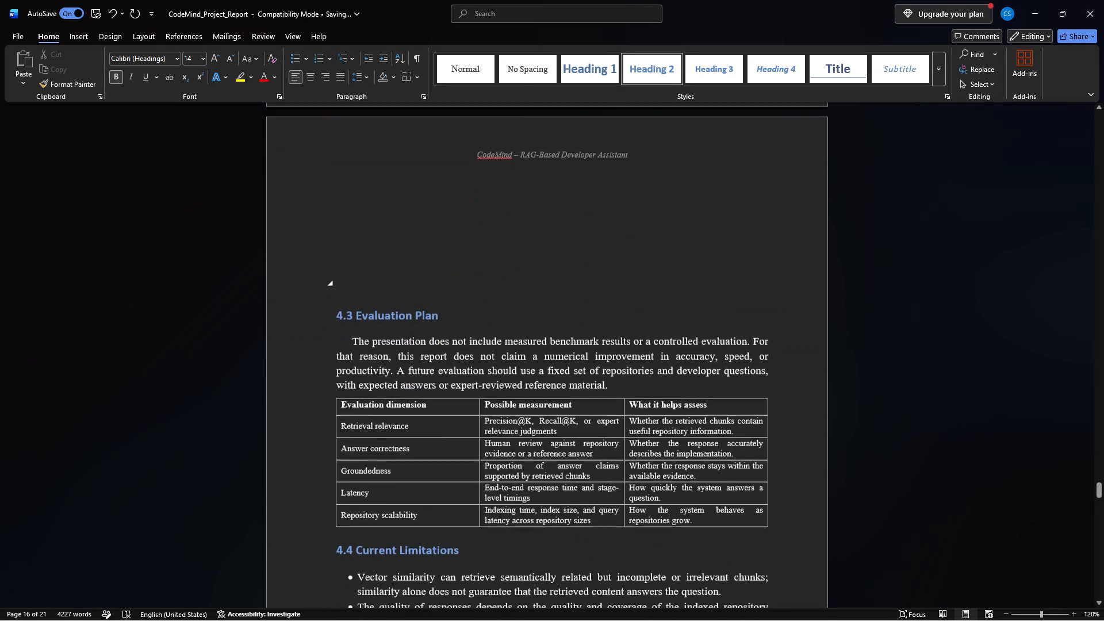
{"action": "left_click", "coordinate": [340, 303]}
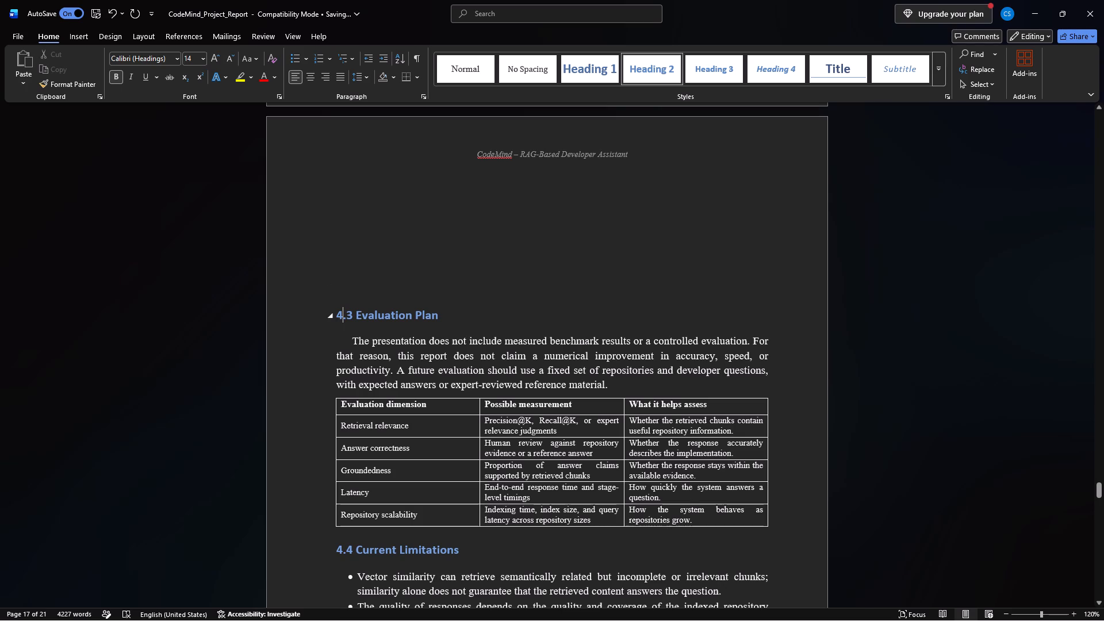
{"action": "left_click", "coordinate": [335, 316]}
{"action": "left_click", "coordinate": [337, 289]}
{"action": "left_click_drag", "start_coordinate": [337, 289], "coordinate": [341, 221]}
{"action": "left_click_drag", "start_coordinate": [341, 221], "coordinate": [334, 194]}
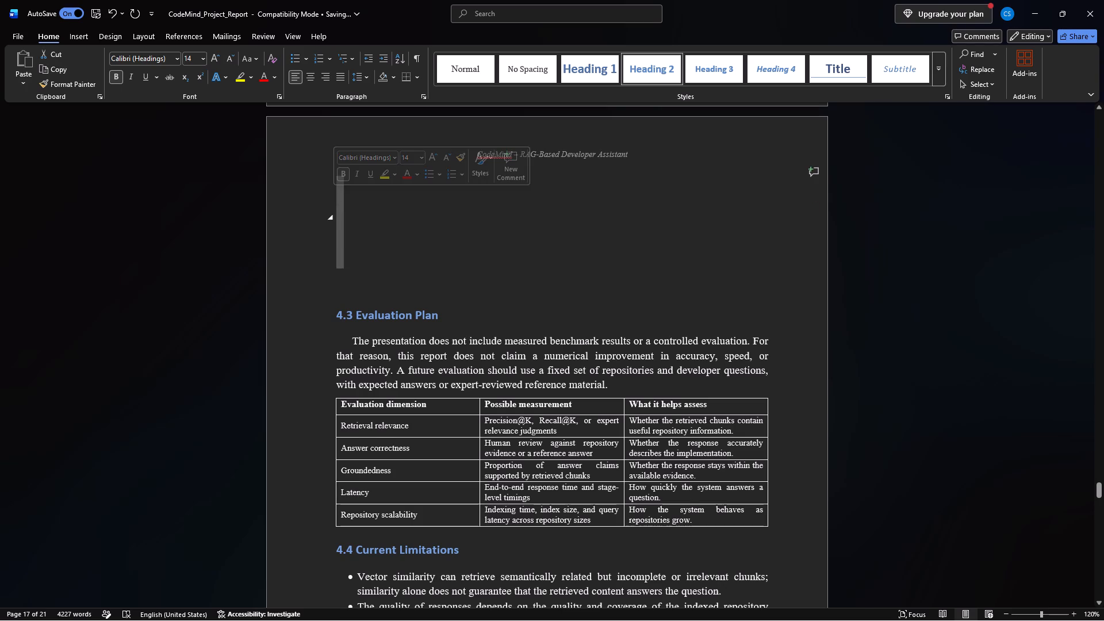
{"action": "key", "text": "BackSpace"}
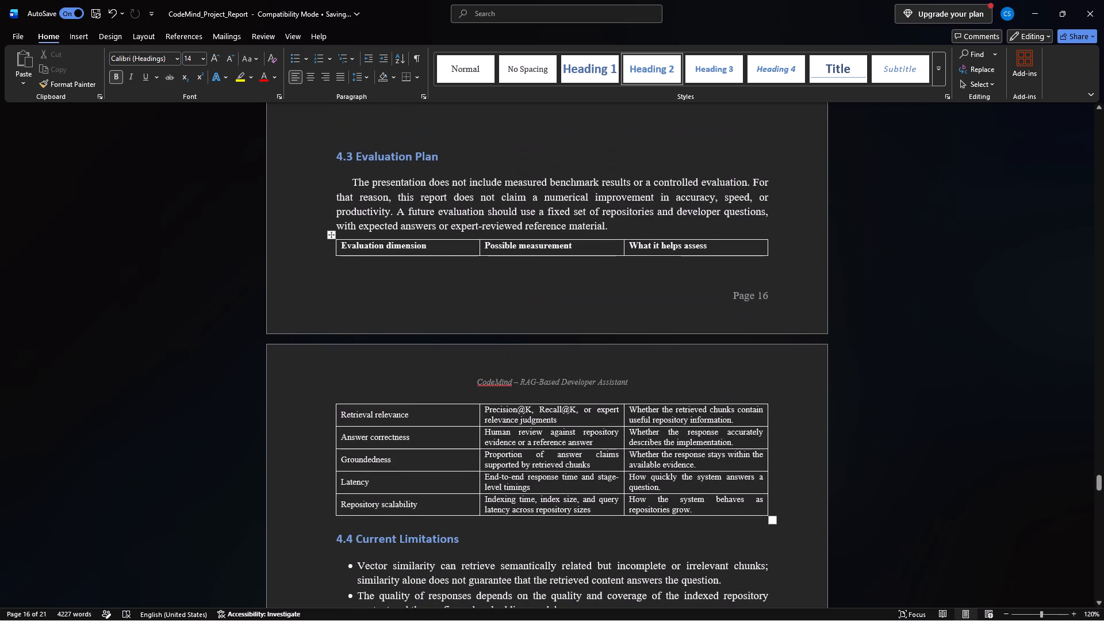
Insert four blank lines between the section 4.2 text and the 4.3 Evaluation Plan heading so the heading starts page 17.
{"action": "key", "text": "Return"}
{"action": "key", "text": "Return"}
{"action": "key", "text": "Return"}
{"action": "key", "text": "Return"}
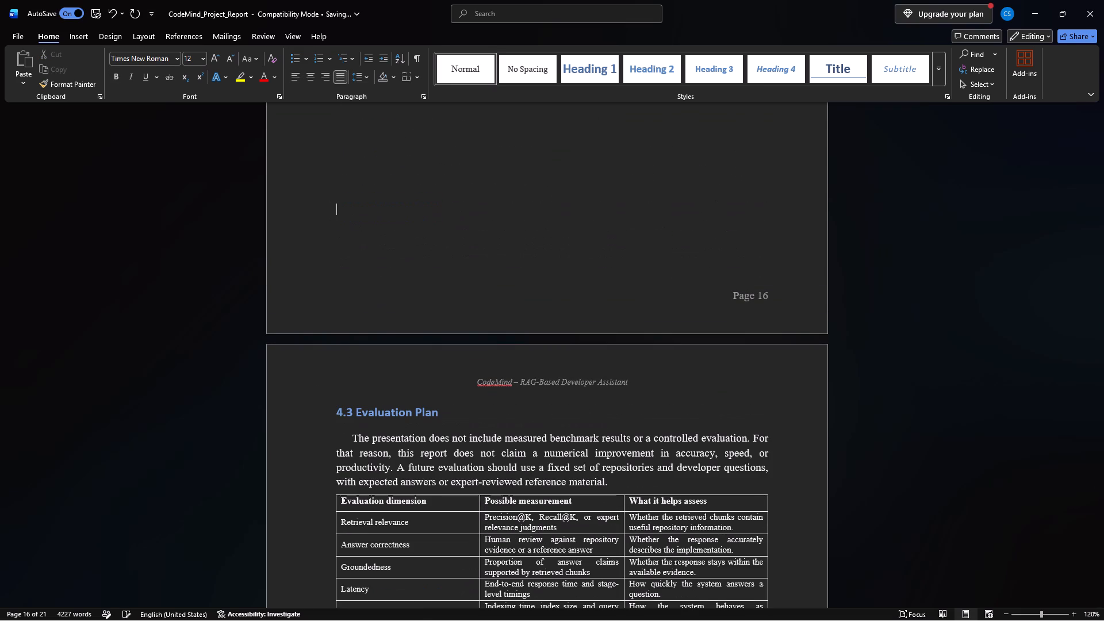
Insert one blank line between the Chapter 4 title and the 4.1 Functional Workflow heading.
{"action": "scroll", "coordinate": [339, 216], "scroll_direction": "up", "scroll_amount": 3}
{"action": "scroll", "coordinate": [339, 216], "scroll_direction": "down", "scroll_amount": 4}
{"action": "scroll", "coordinate": [339, 216], "scroll_direction": "up", "scroll_amount": 2}
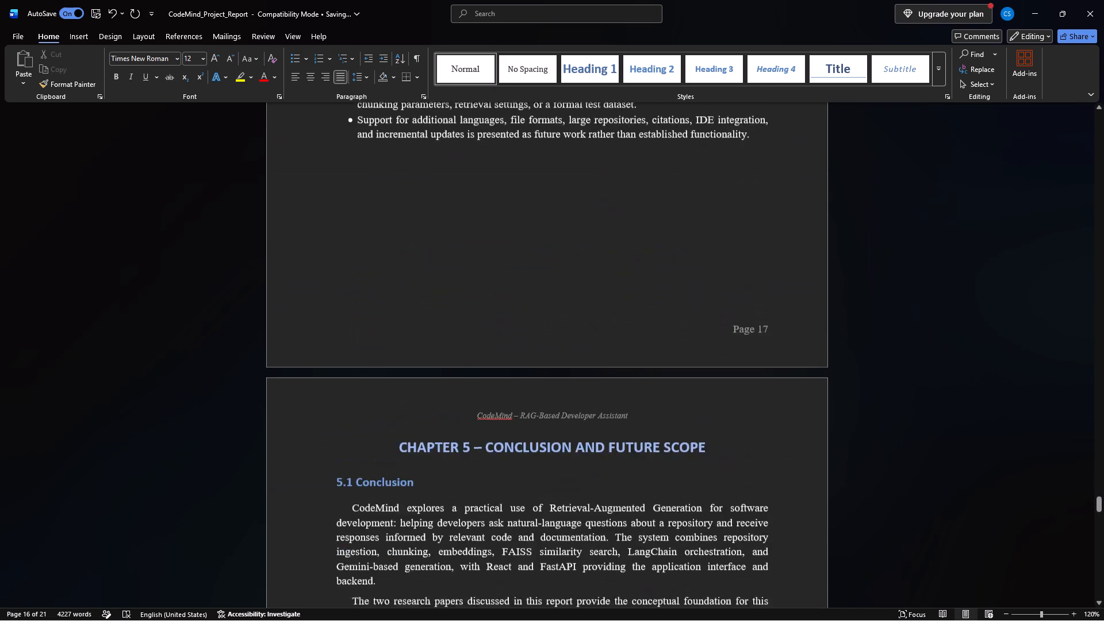
{"action": "scroll", "coordinate": [339, 216], "scroll_direction": "up", "scroll_amount": 2}
{"action": "scroll", "coordinate": [339, 216], "scroll_direction": "down", "scroll_amount": 1}
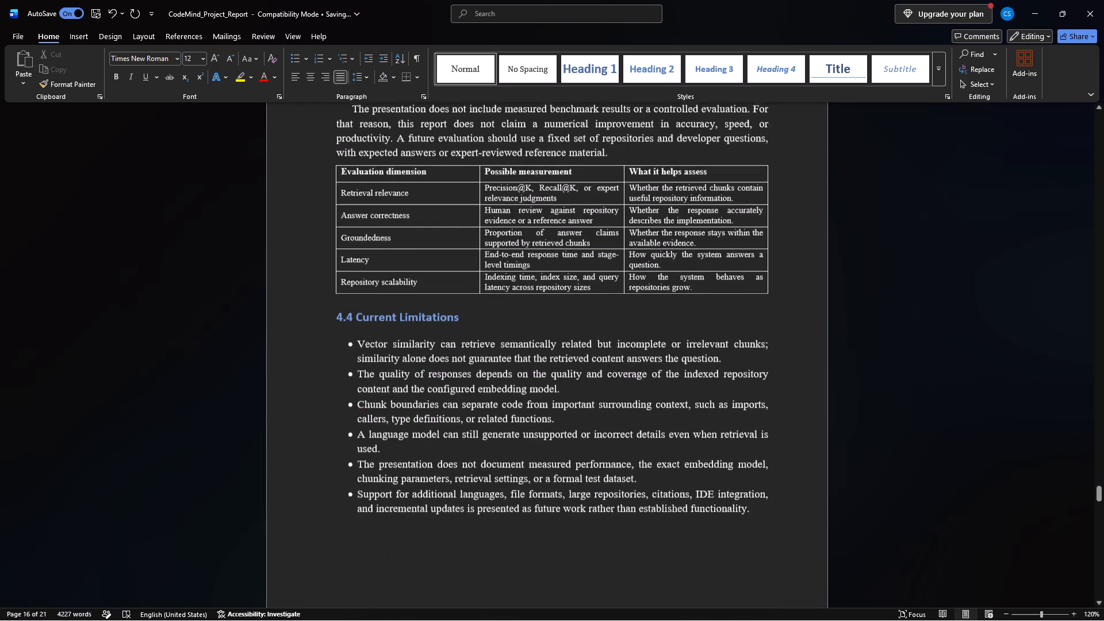
{"action": "scroll", "coordinate": [339, 216], "scroll_direction": "down", "scroll_amount": 1}
{"action": "scroll", "coordinate": [339, 216], "scroll_direction": "up", "scroll_amount": 4}
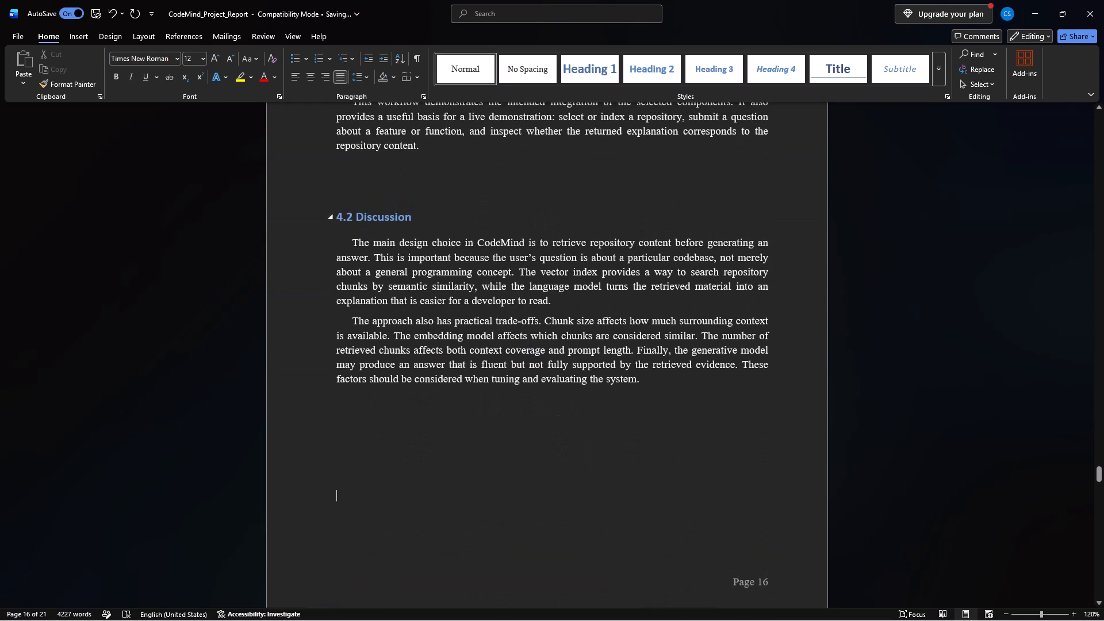
{"action": "scroll", "coordinate": [361, 198], "scroll_direction": "up", "scroll_amount": 1}
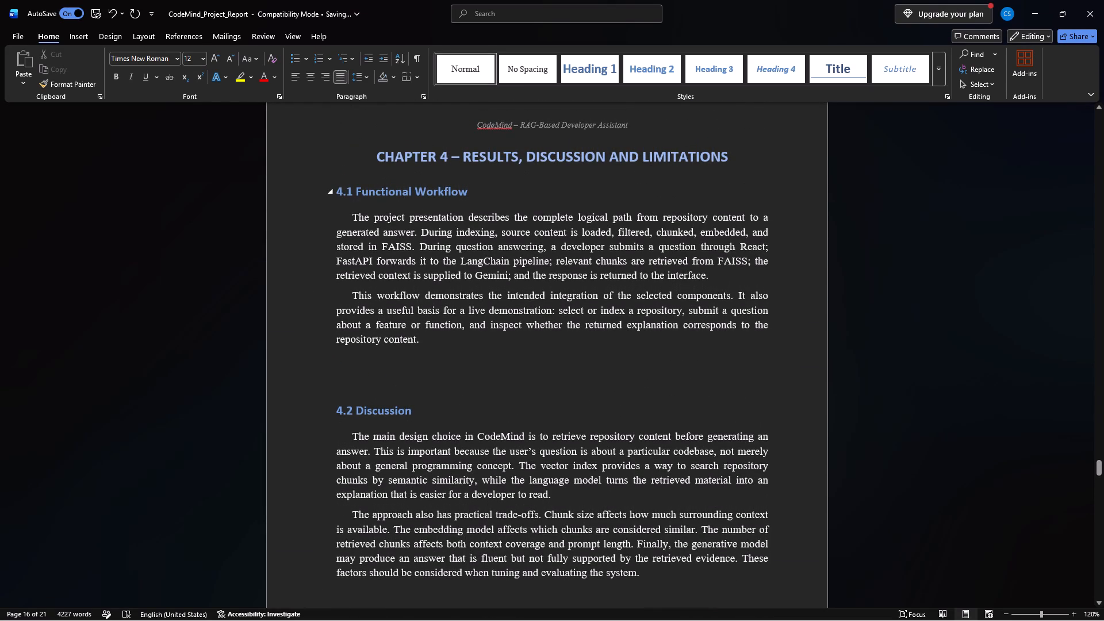
{"action": "left_click", "coordinate": [336, 191]}
{"action": "key", "text": "Return"}
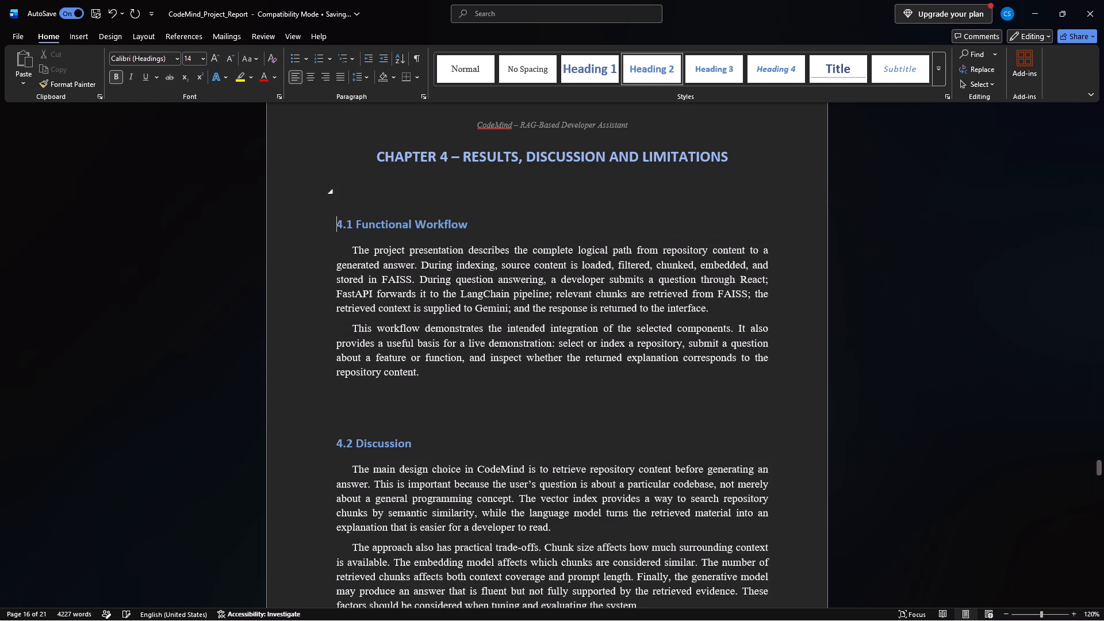
Insert one more blank line above the 4.2 Discussion heading.
{"action": "left_click", "coordinate": [352, 416]}
{"action": "key", "text": "Return"}
Examine the page breaks from the Chapter 3 sections through Chapter 4 and into Chapter 5.
{"action": "scroll", "coordinate": [352, 416], "scroll_direction": "up", "scroll_amount": 1}
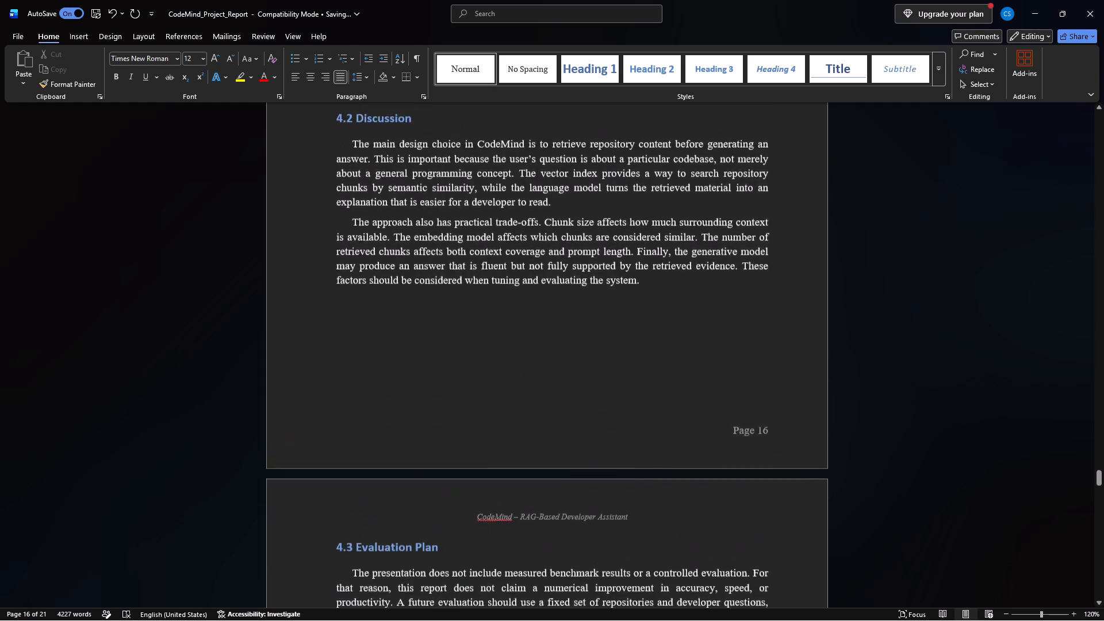
{"action": "scroll", "coordinate": [352, 416], "scroll_direction": "up", "scroll_amount": 9}
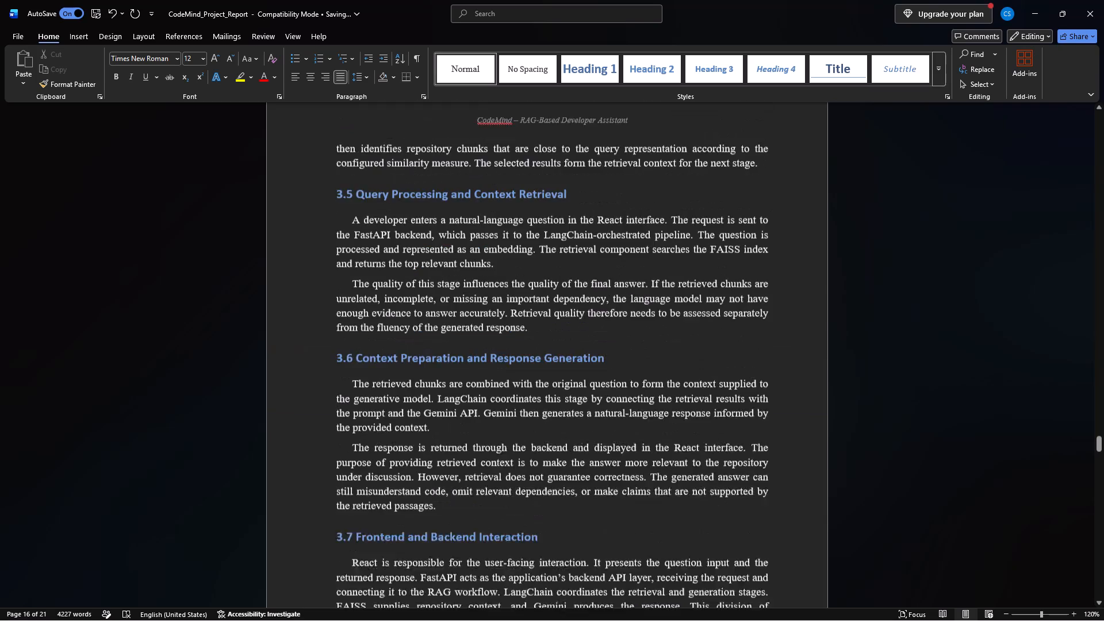
{"action": "scroll", "coordinate": [352, 416], "scroll_direction": "up", "scroll_amount": 4}
{"action": "scroll", "coordinate": [352, 416], "scroll_direction": "down", "scroll_amount": 10}
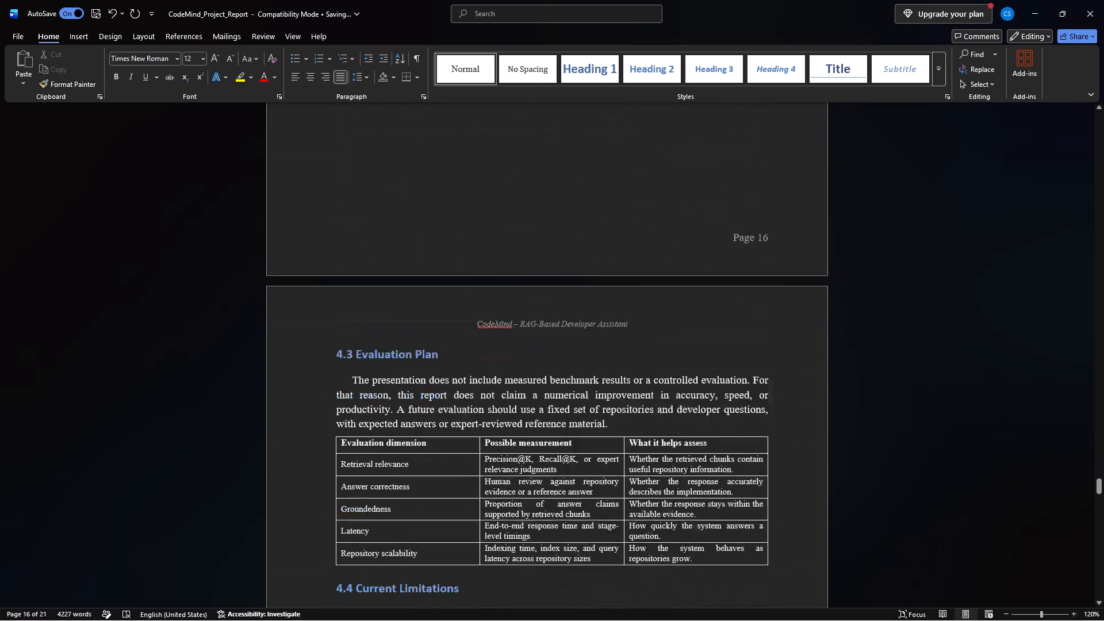
{"action": "scroll", "coordinate": [352, 416], "scroll_direction": "down", "scroll_amount": 3}
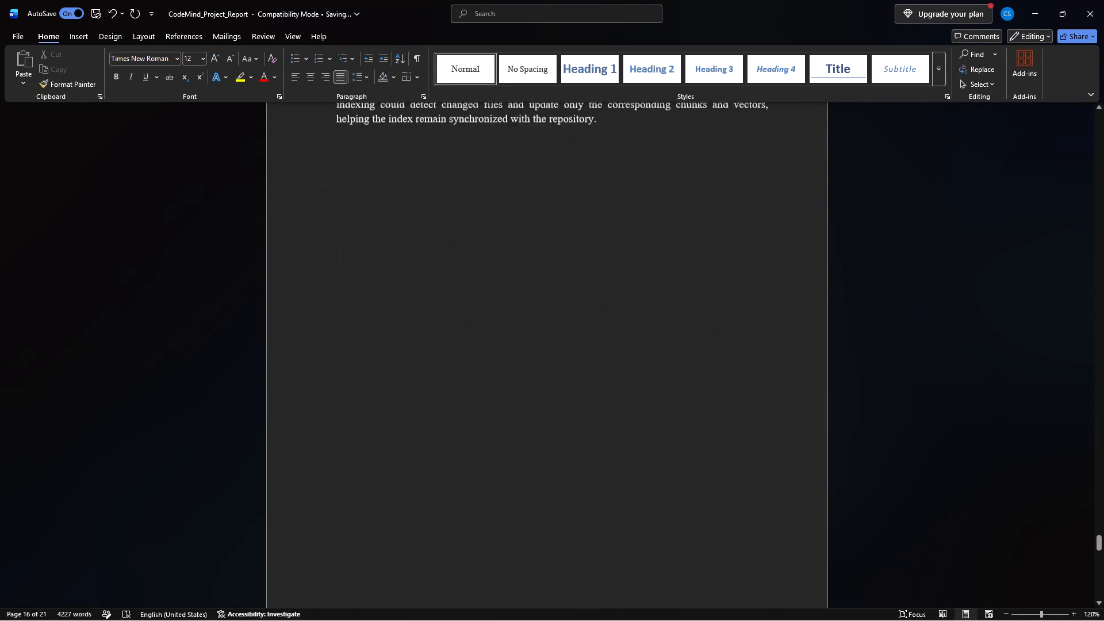
{"action": "scroll", "coordinate": [352, 416], "scroll_direction": "down", "scroll_amount": 1}
Insert a blank line above the 5.2.3 Evaluation and Developer Tools heading to move the whole subsection onto page 19.
{"action": "scroll", "coordinate": [352, 416], "scroll_direction": "up", "scroll_amount": 4}
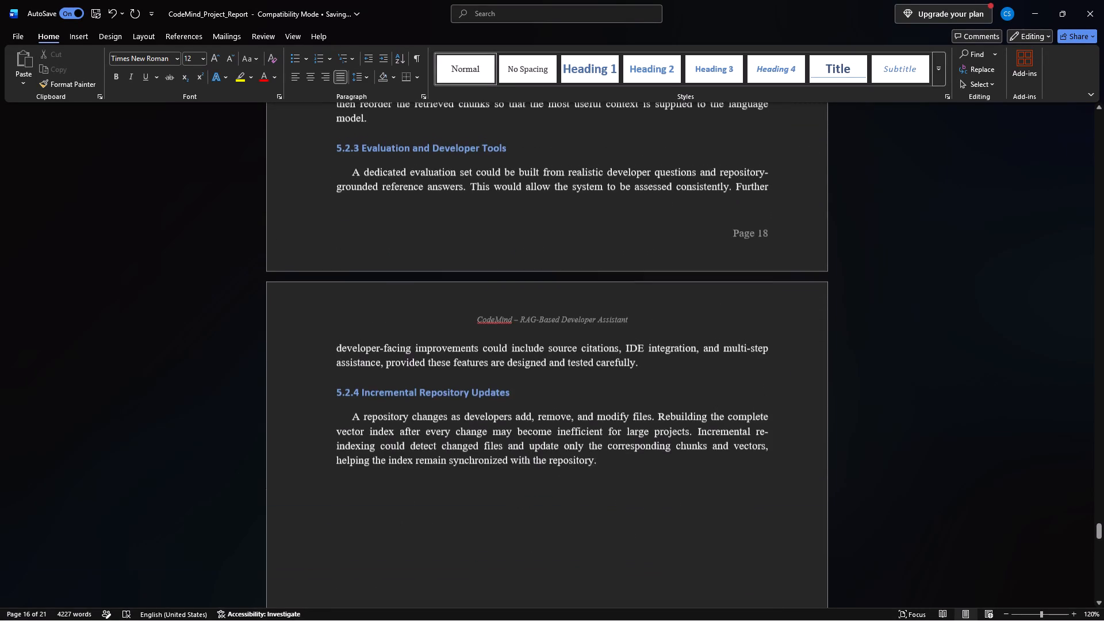
{"action": "scroll", "coordinate": [352, 416], "scroll_direction": "up", "scroll_amount": 2}
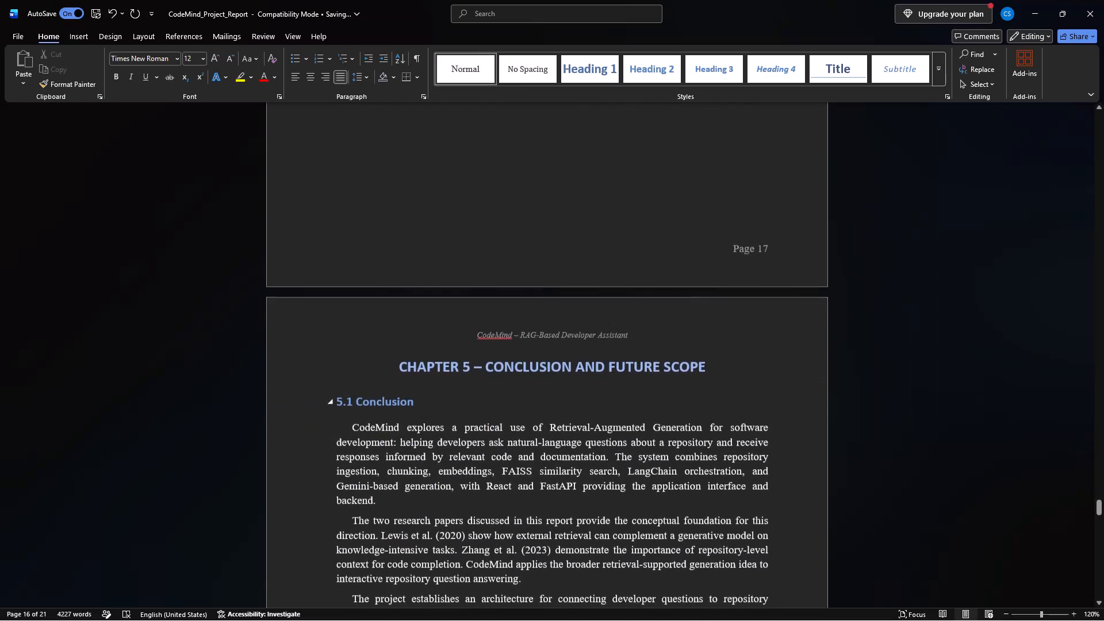
{"action": "scroll", "coordinate": [352, 416], "scroll_direction": "down", "scroll_amount": 1}
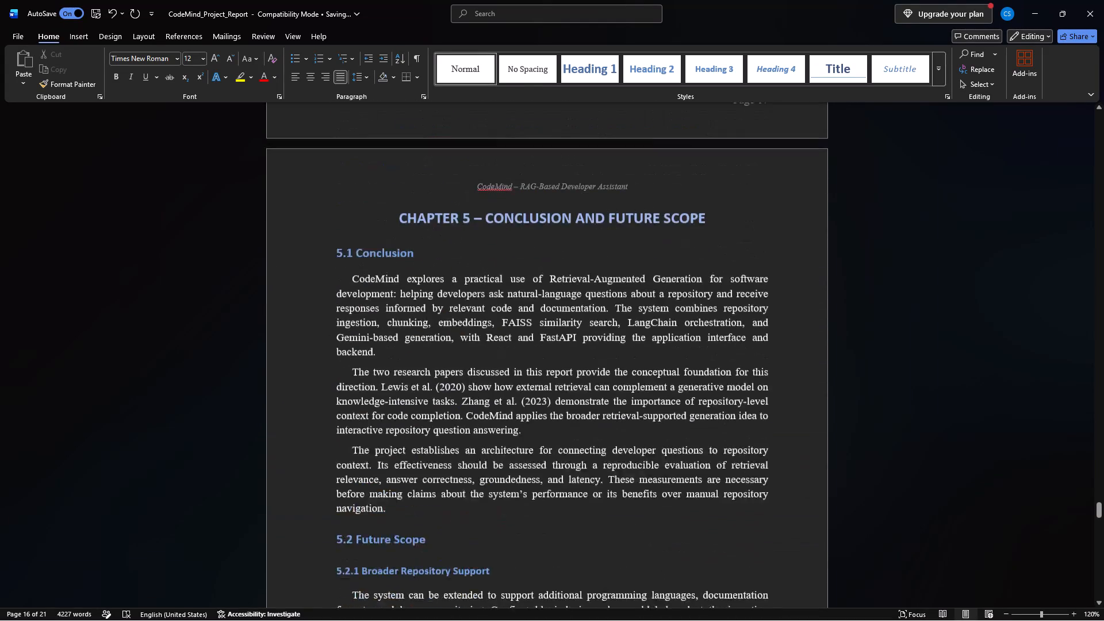
{"action": "scroll", "coordinate": [352, 416], "scroll_direction": "down", "scroll_amount": 1}
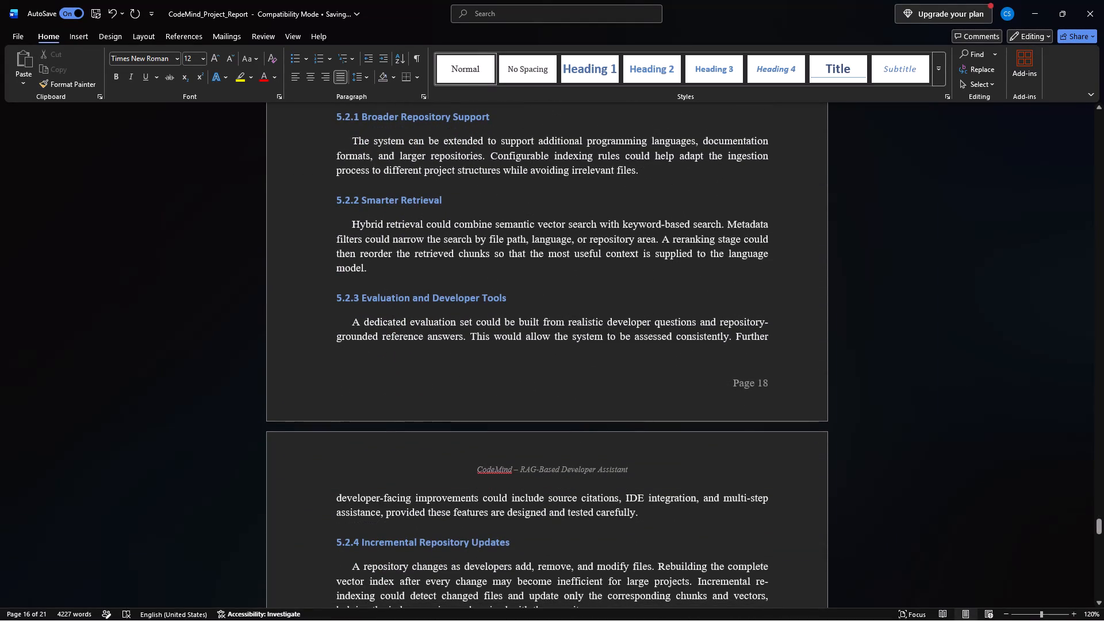
{"action": "left_click", "coordinate": [372, 280]}
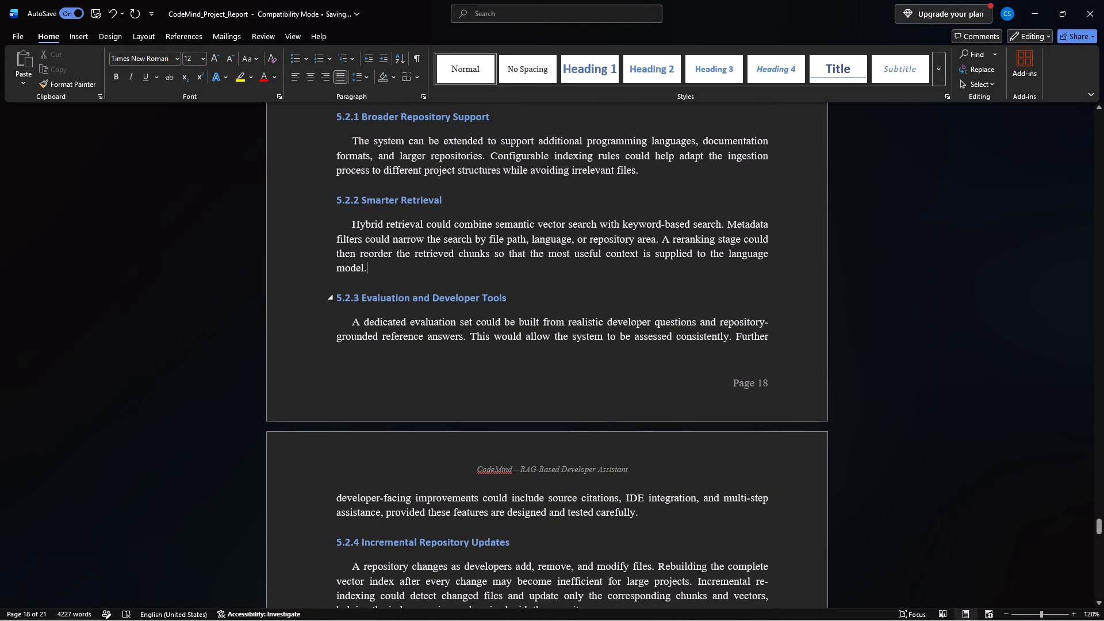
{"action": "left_click", "coordinate": [337, 294]}
{"action": "key", "text": "Return"}
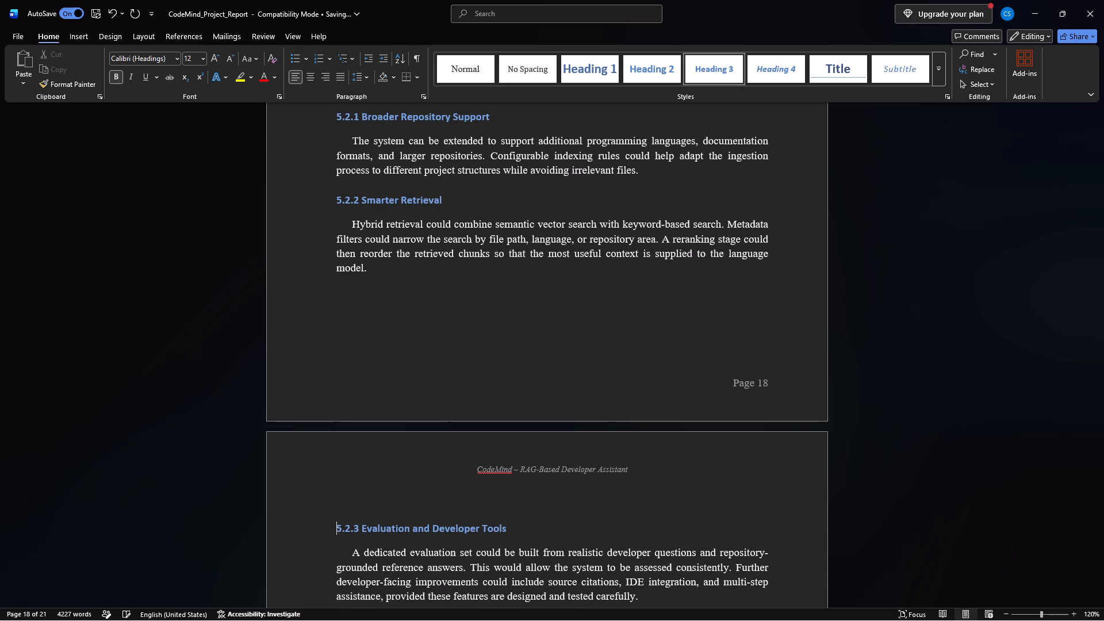
Examine the layout of the remaining pages, from Chapter 5 through Appendix A and Appendix B.
{"action": "scroll", "coordinate": [337, 294], "scroll_direction": "down", "scroll_amount": 4}
{"action": "scroll", "coordinate": [337, 294], "scroll_direction": "up", "scroll_amount": 3}
{"action": "scroll", "coordinate": [337, 294], "scroll_direction": "down", "scroll_amount": 1}
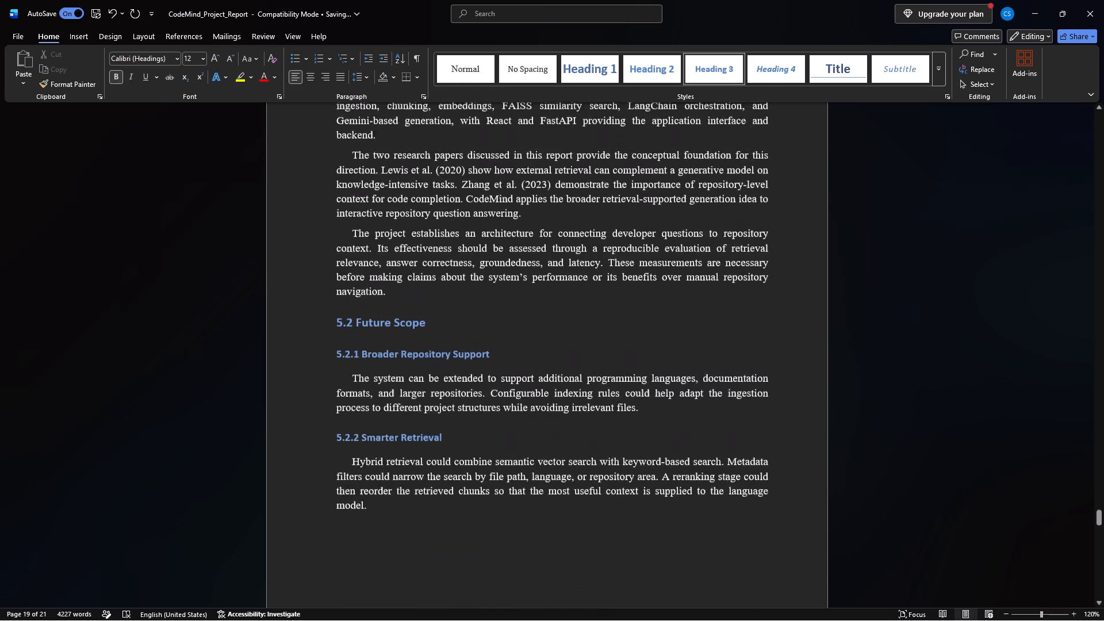
{"action": "scroll", "coordinate": [337, 294], "scroll_direction": "down", "scroll_amount": 5}
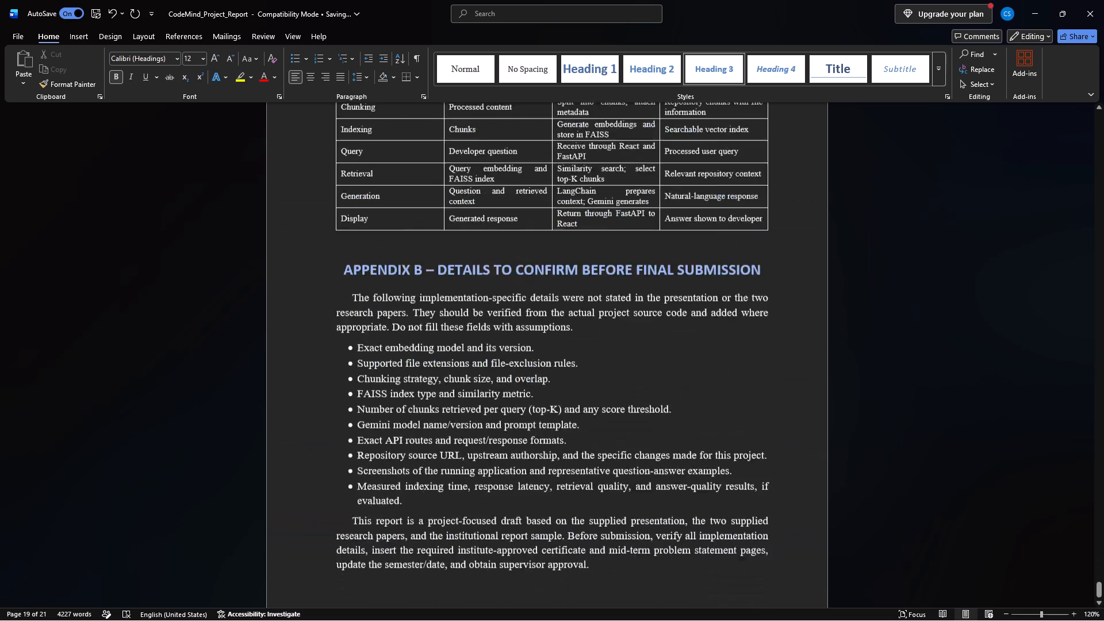
{"action": "scroll", "coordinate": [337, 294], "scroll_direction": "up", "scroll_amount": 3}
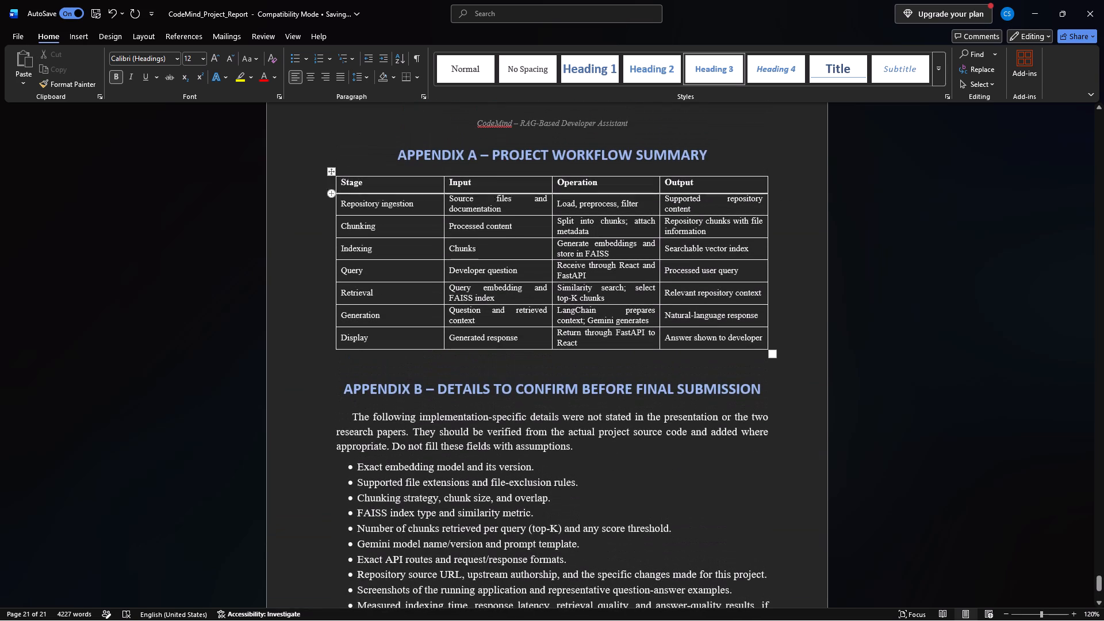
Examine the Appendix A workflow table and the Appendix B list of details to confirm before final submission.
{"action": "left_click_drag", "start_coordinate": [375, 205], "coordinate": [509, 211]}
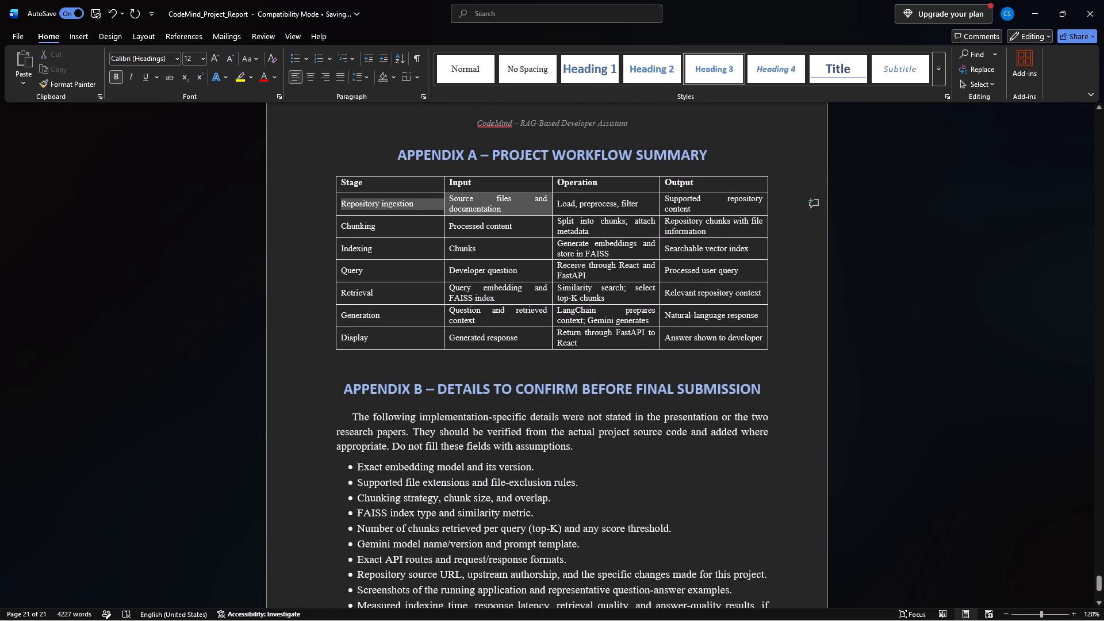
{"action": "left_click_drag", "start_coordinate": [509, 211], "coordinate": [511, 211]}
{"action": "left_click", "coordinate": [511, 211]}
{"action": "scroll", "coordinate": [567, 415], "scroll_direction": "down", "scroll_amount": 1}
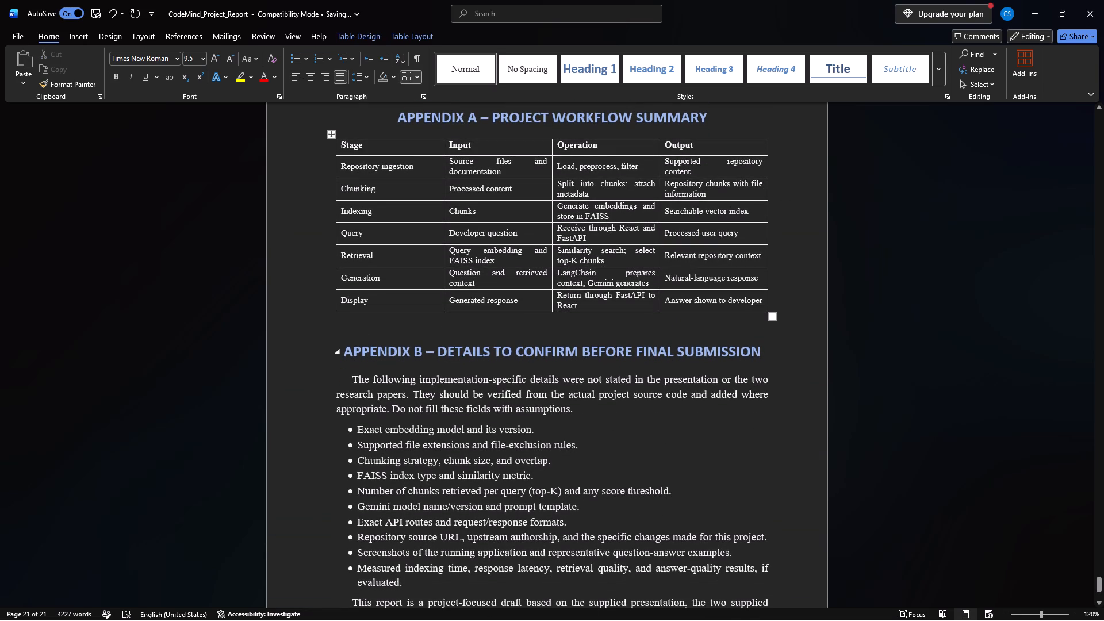
{"action": "left_click_drag", "start_coordinate": [444, 352], "coordinate": [569, 528]}
{"action": "left_click", "coordinate": [569, 528]}
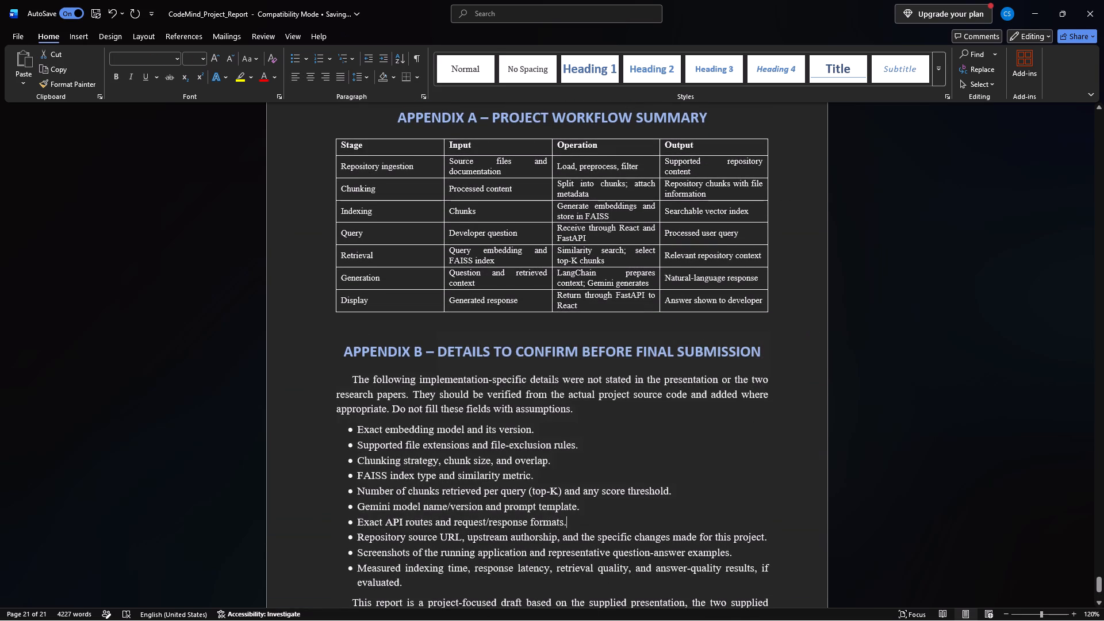
Examine the page breaks in Chapter 2, checking the System Architecture section, Figure 2.1 and the Technology Stack table on pages 11 to 13.
{"action": "scroll", "coordinate": [569, 528], "scroll_direction": "up", "scroll_amount": 15}
{"action": "scroll", "coordinate": [569, 528], "scroll_direction": "up", "scroll_amount": 8}
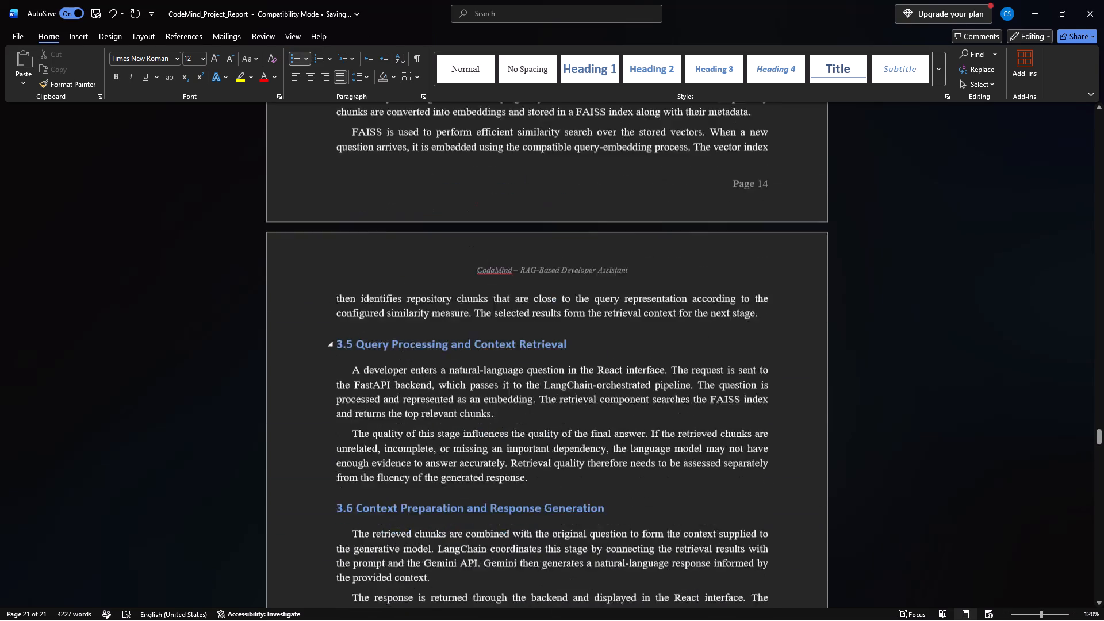
{"action": "scroll", "coordinate": [569, 528], "scroll_direction": "up", "scroll_amount": 8}
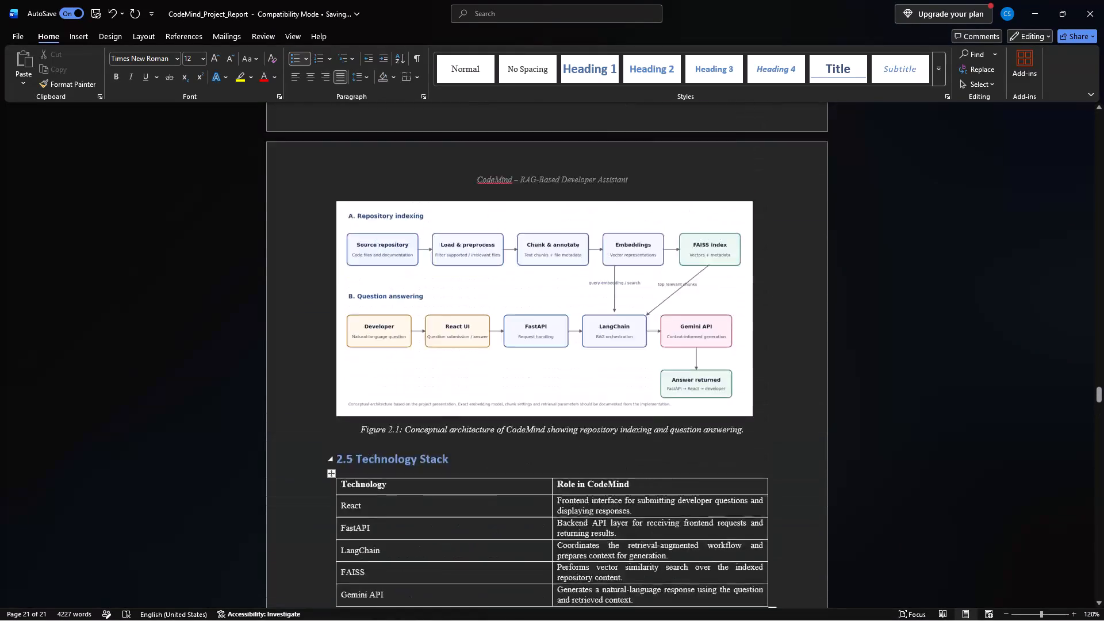
{"action": "scroll", "coordinate": [569, 528], "scroll_direction": "up", "scroll_amount": 9}
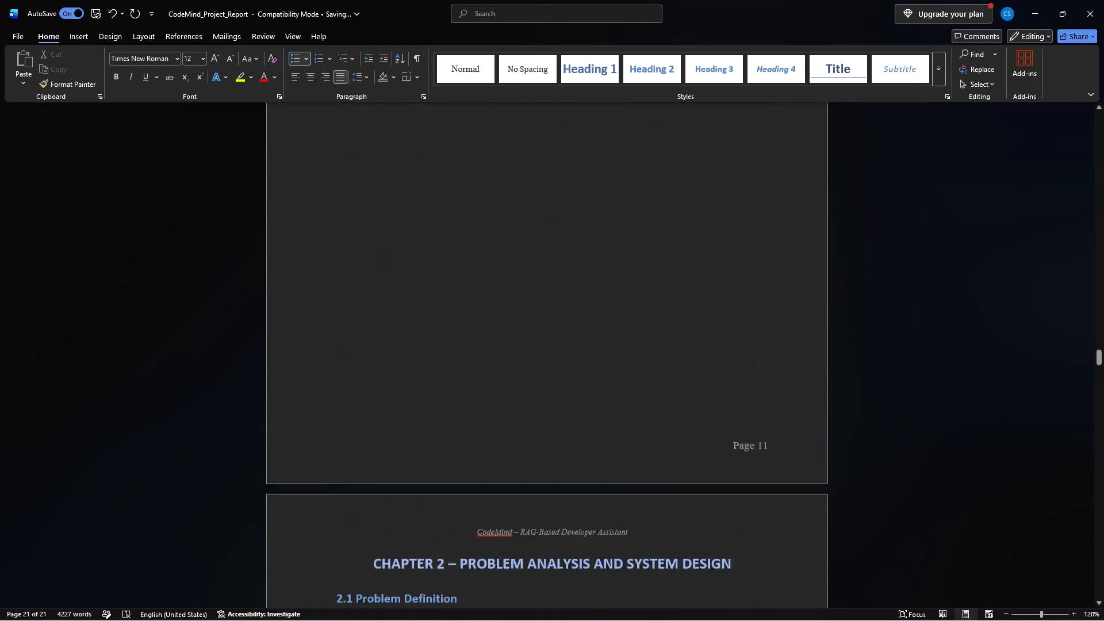
{"action": "scroll", "coordinate": [569, 528], "scroll_direction": "up", "scroll_amount": 2}
{"action": "scroll", "coordinate": [569, 528], "scroll_direction": "down", "scroll_amount": 6}
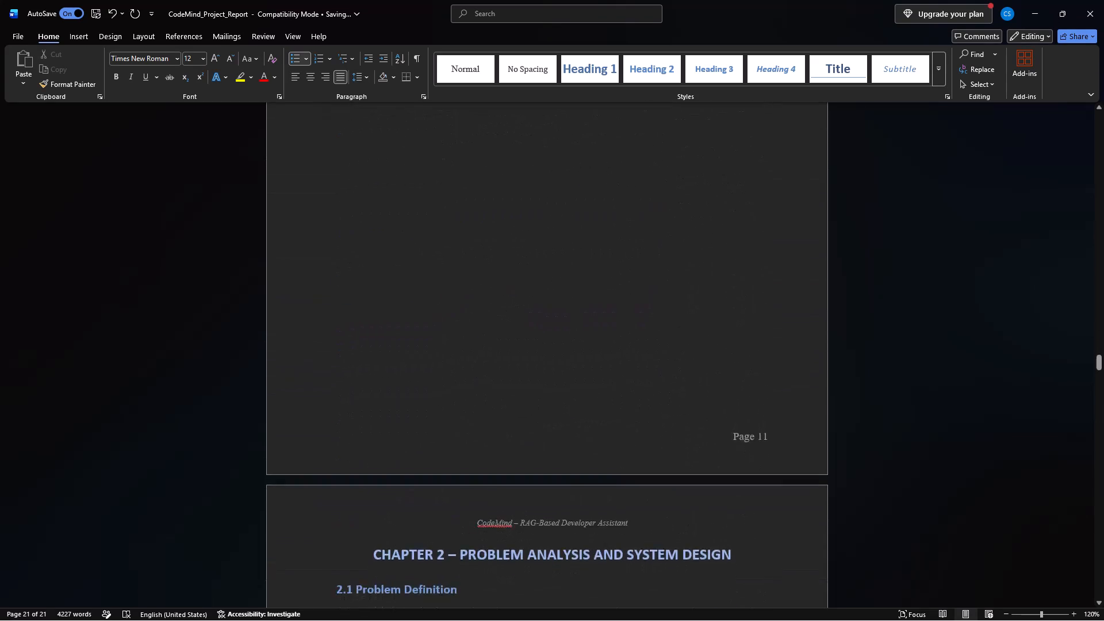
{"action": "scroll", "coordinate": [569, 528], "scroll_direction": "down", "scroll_amount": 4}
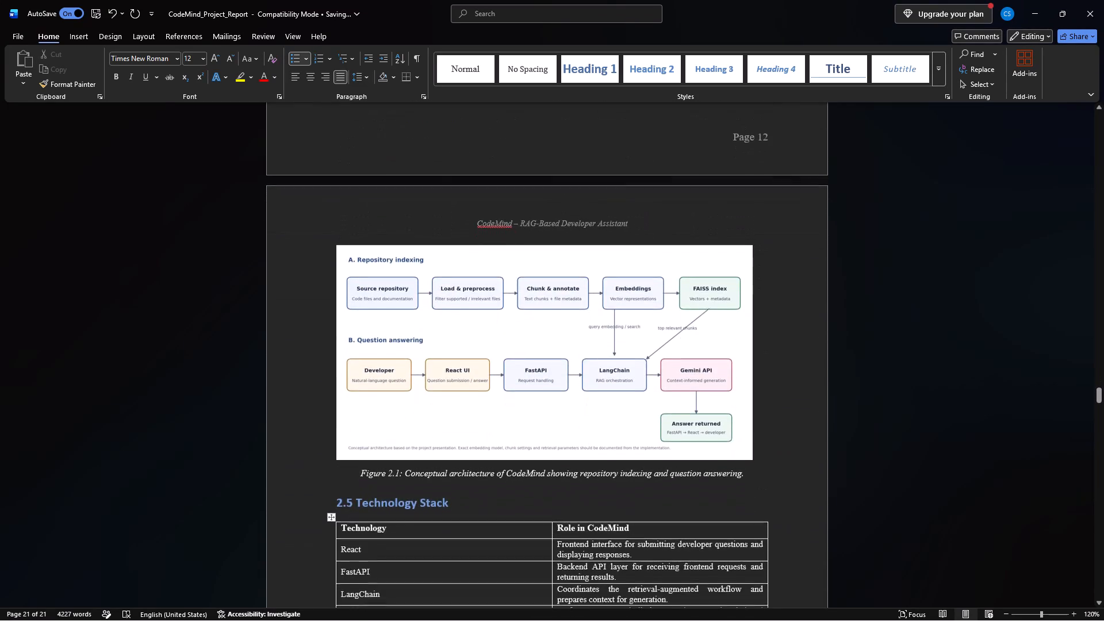
{"action": "scroll", "coordinate": [569, 528], "scroll_direction": "down", "scroll_amount": 2}
{"action": "scroll", "coordinate": [569, 528], "scroll_direction": "up", "scroll_amount": 6}
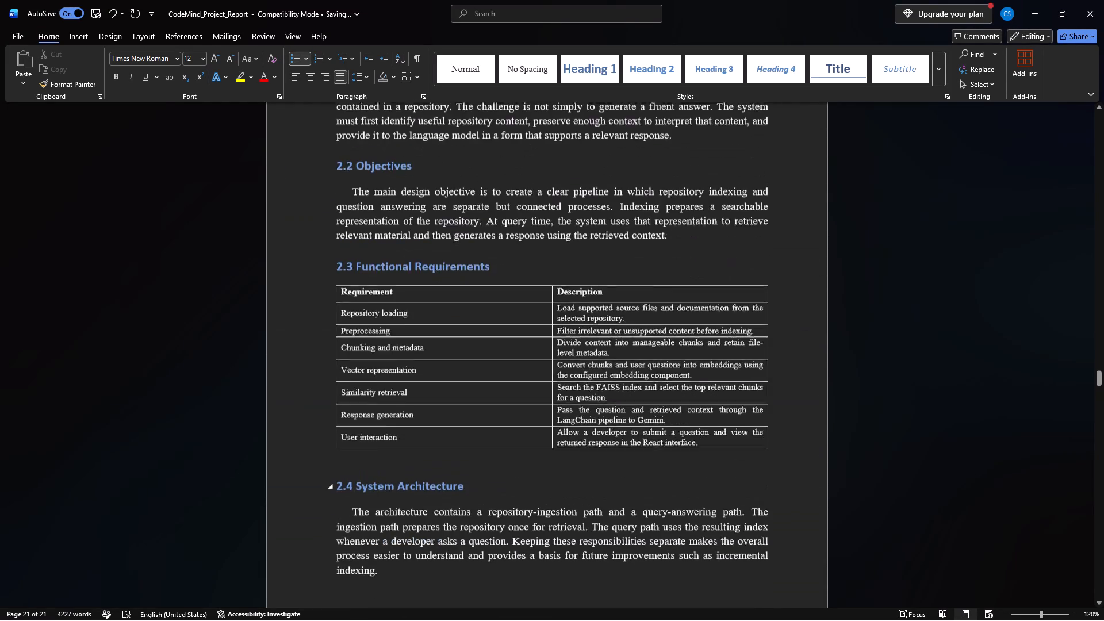
{"action": "scroll", "coordinate": [569, 528], "scroll_direction": "up", "scroll_amount": 1}
{"action": "scroll", "coordinate": [569, 528], "scroll_direction": "down", "scroll_amount": 3}
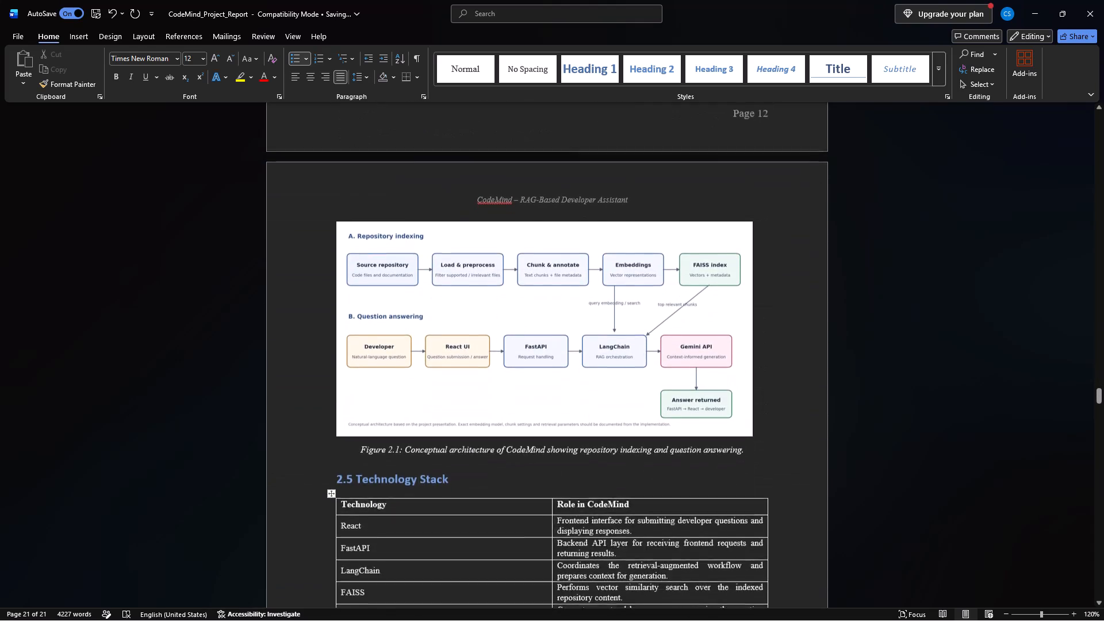
{"action": "scroll", "coordinate": [569, 528], "scroll_direction": "down", "scroll_amount": 3}
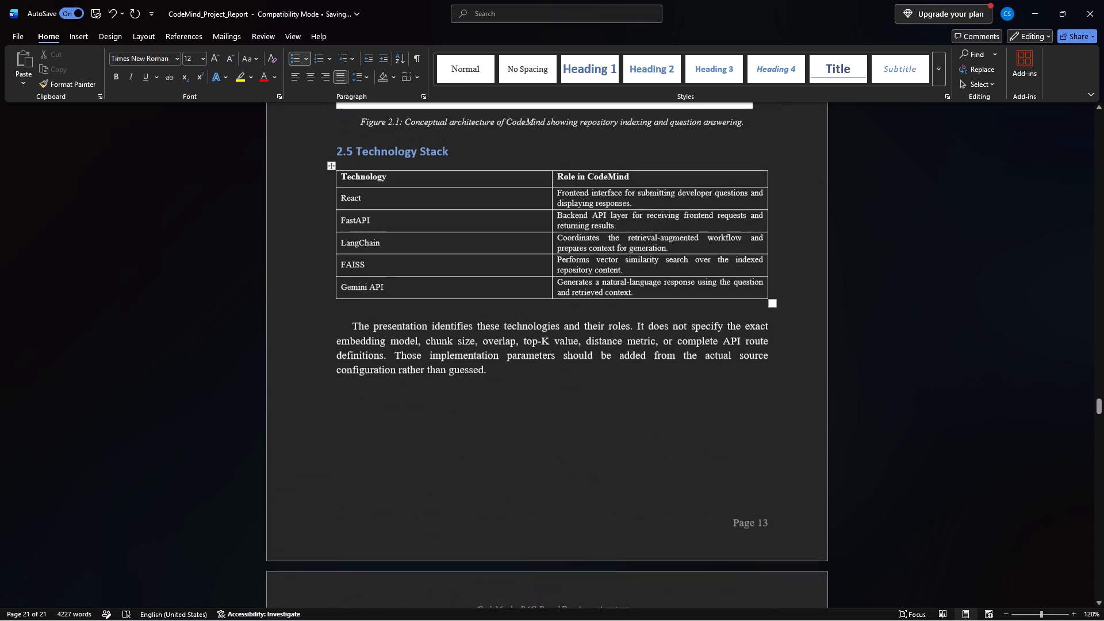
{"action": "scroll", "coordinate": [569, 528], "scroll_direction": "down", "scroll_amount": 1}
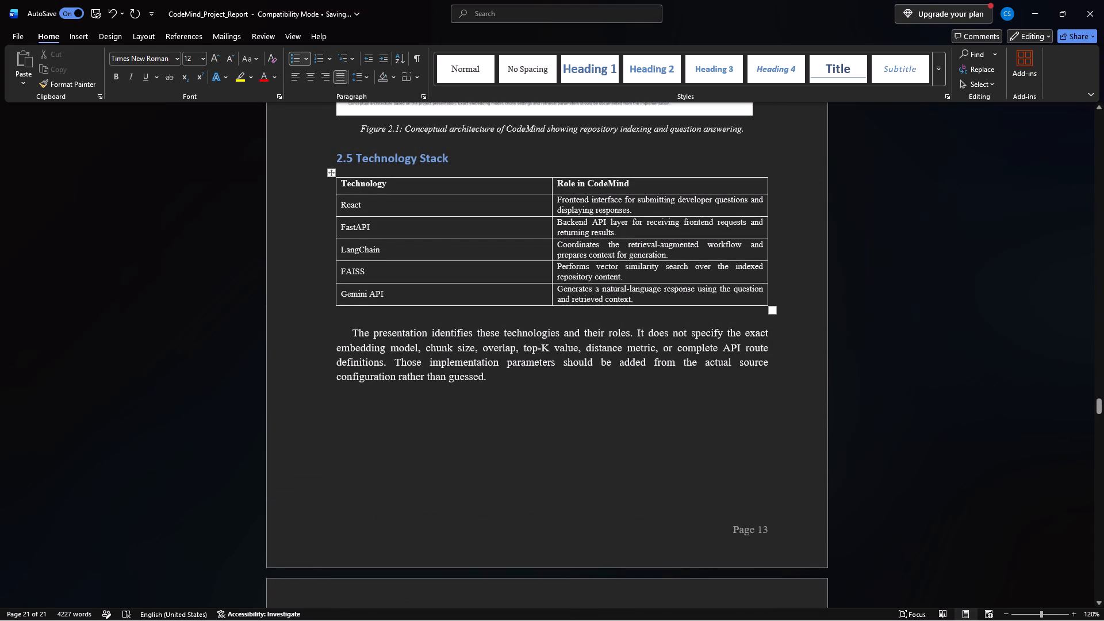
{"action": "scroll", "coordinate": [569, 528], "scroll_direction": "down", "scroll_amount": 1}
{"action": "scroll", "coordinate": [569, 528], "scroll_direction": "up", "scroll_amount": 11}
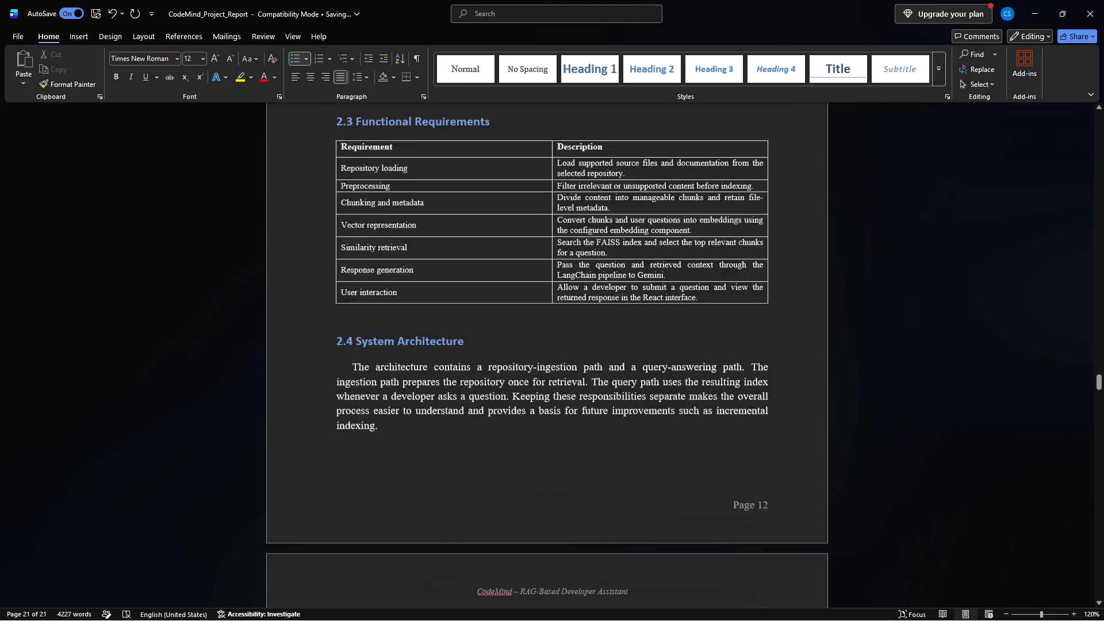
{"action": "scroll", "coordinate": [569, 528], "scroll_direction": "down", "scroll_amount": 1}
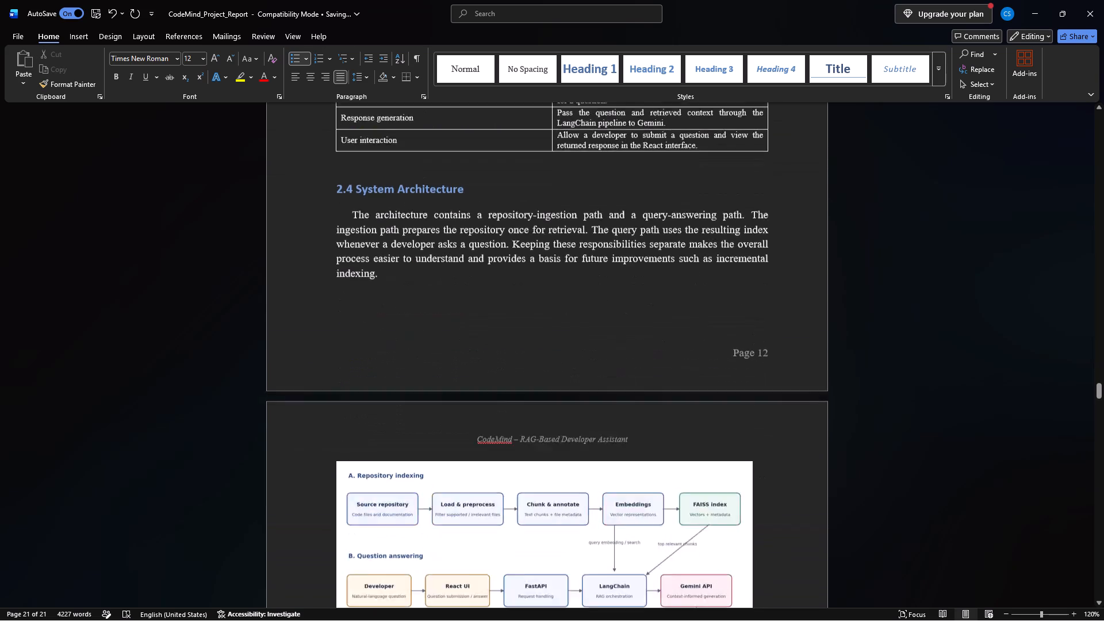
{"action": "scroll", "coordinate": [569, 528], "scroll_direction": "down", "scroll_amount": 4}
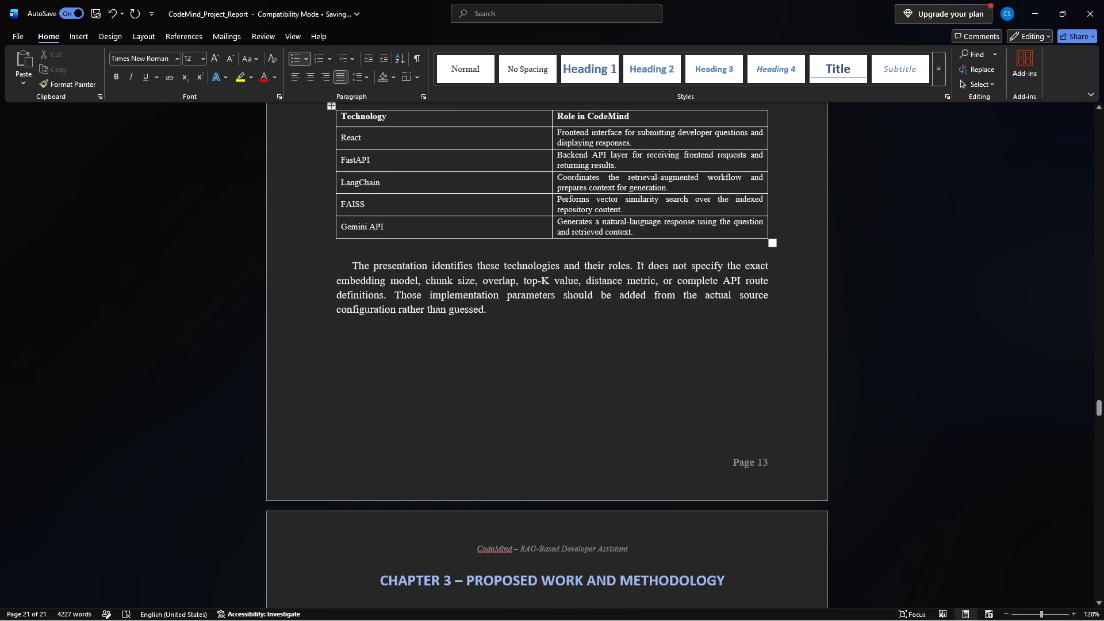
{"action": "scroll", "coordinate": [569, 528], "scroll_direction": "down", "scroll_amount": 1}
{"action": "left_click", "coordinate": [416, 463]}
{"action": "left_click", "coordinate": [365, 424]}
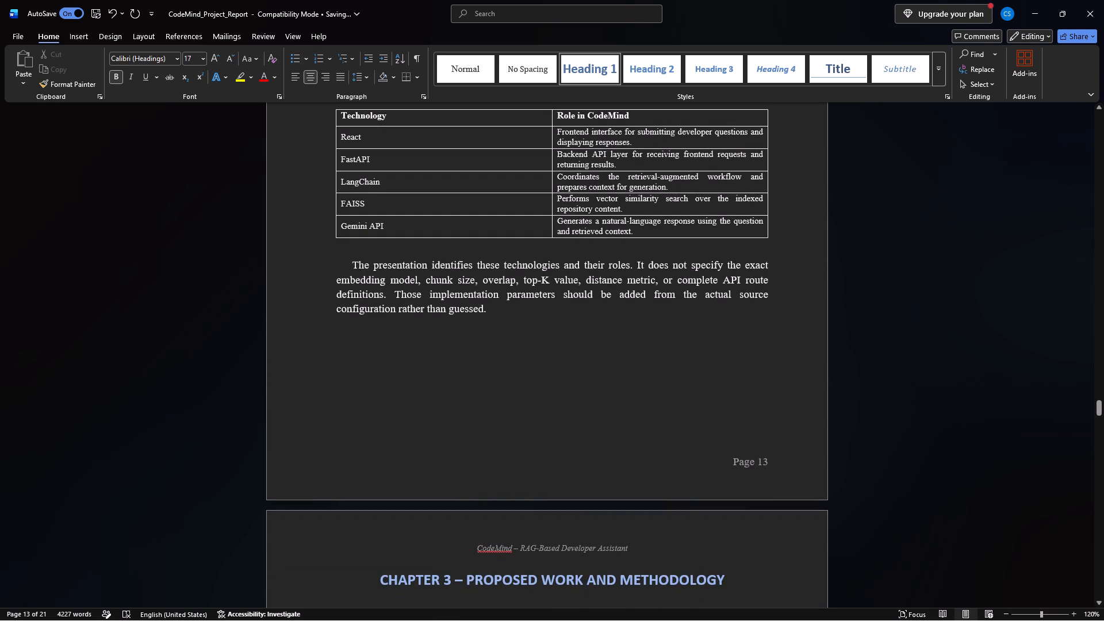
{"action": "scroll", "coordinate": [365, 424], "scroll_direction": "up", "scroll_amount": 2}
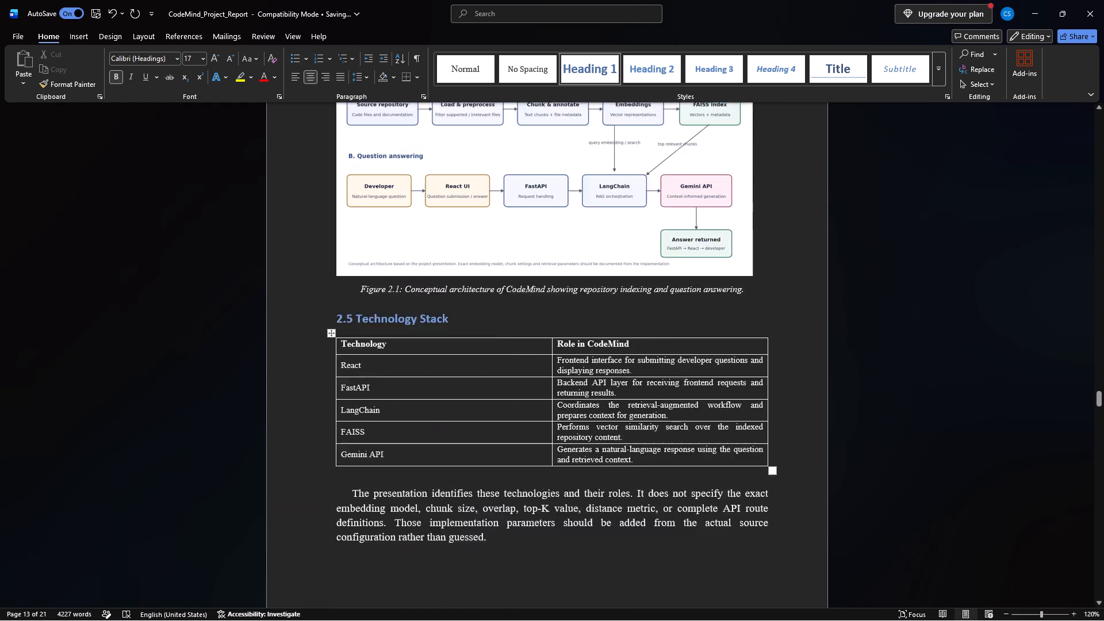
{"action": "scroll", "coordinate": [365, 424], "scroll_direction": "up", "scroll_amount": 1}
{"action": "scroll", "coordinate": [368, 359], "scroll_direction": "up", "scroll_amount": 4}
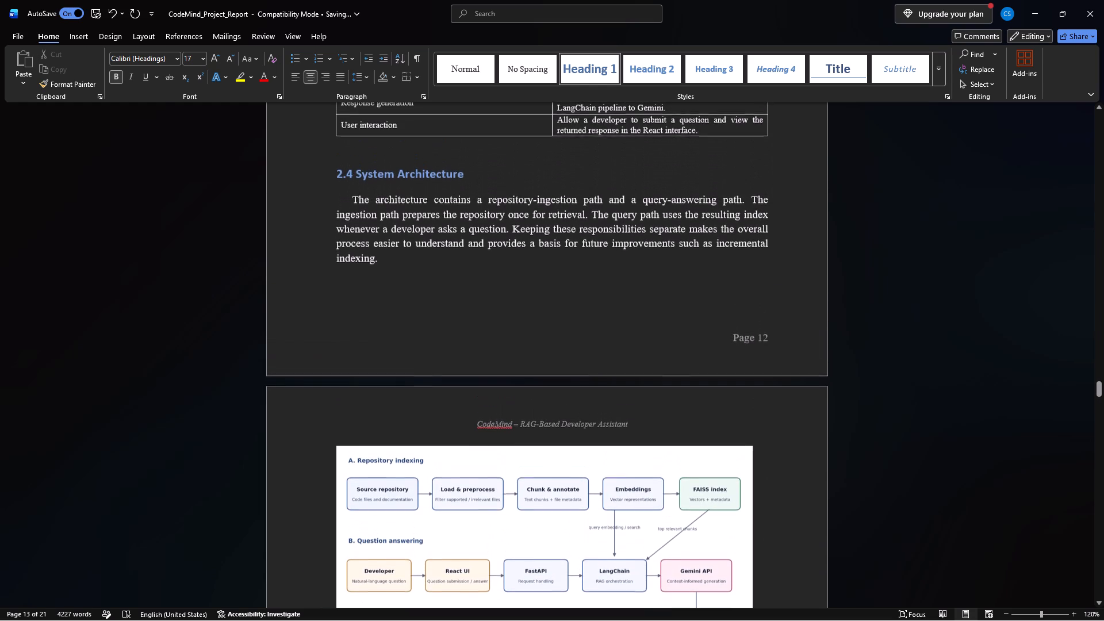
{"action": "scroll", "coordinate": [371, 200], "scroll_direction": "down", "scroll_amount": 2}
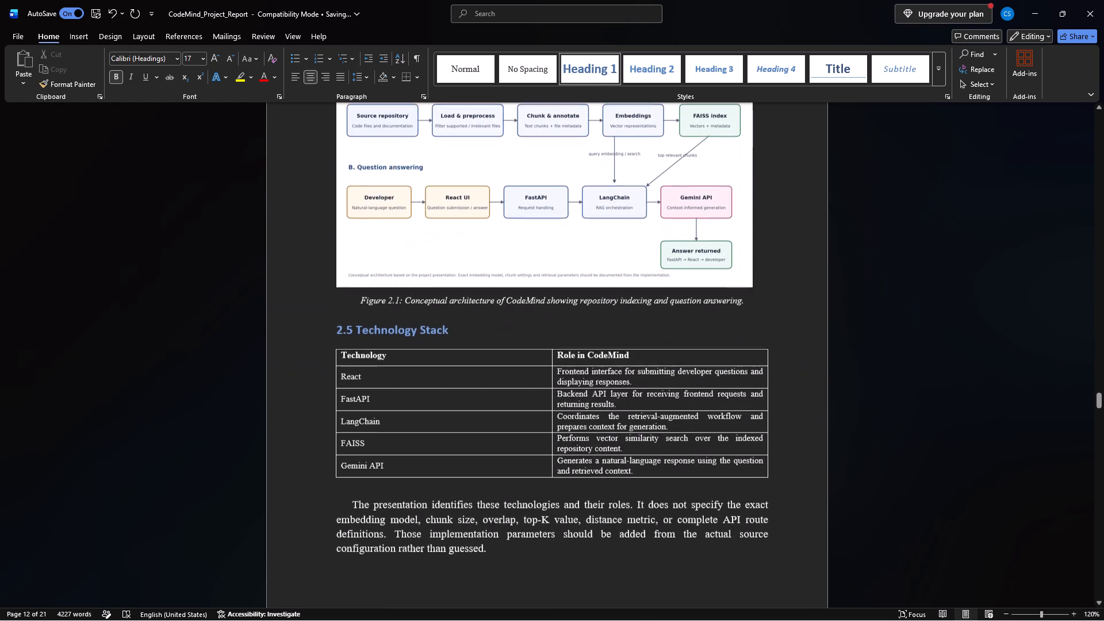
Examine the layout of the front matter, from the cover page and Bonafide Certificate through the Abstract to the Table of Contents.
{"action": "scroll", "coordinate": [371, 200], "scroll_direction": "up", "scroll_amount": 4}
{"action": "scroll", "coordinate": [371, 200], "scroll_direction": "up", "scroll_amount": 17}
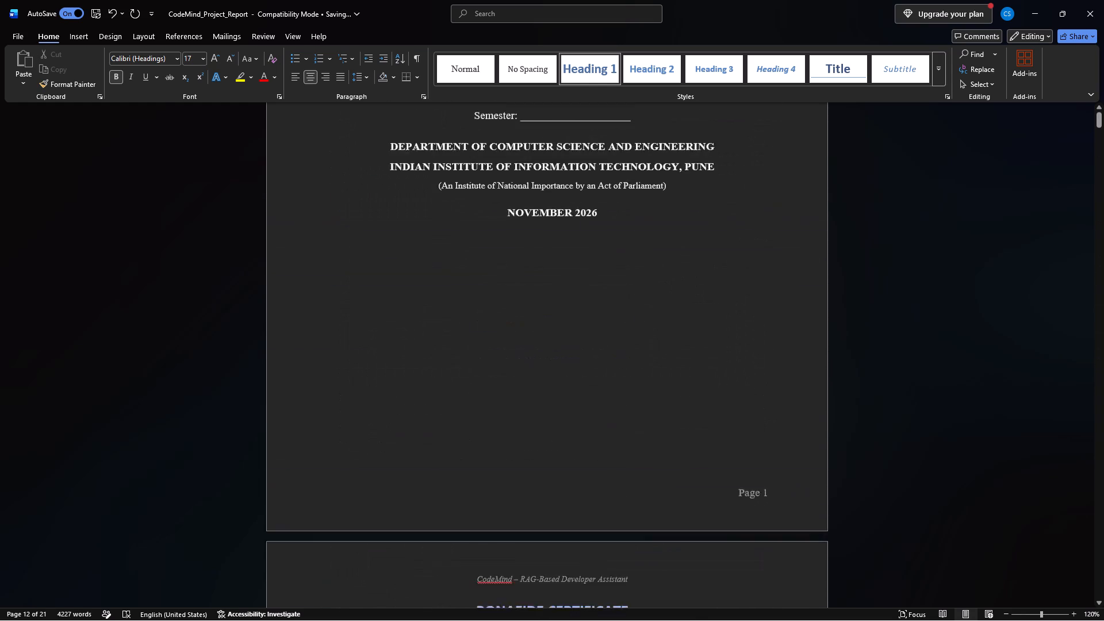
{"action": "scroll", "coordinate": [371, 200], "scroll_direction": "down", "scroll_amount": 5}
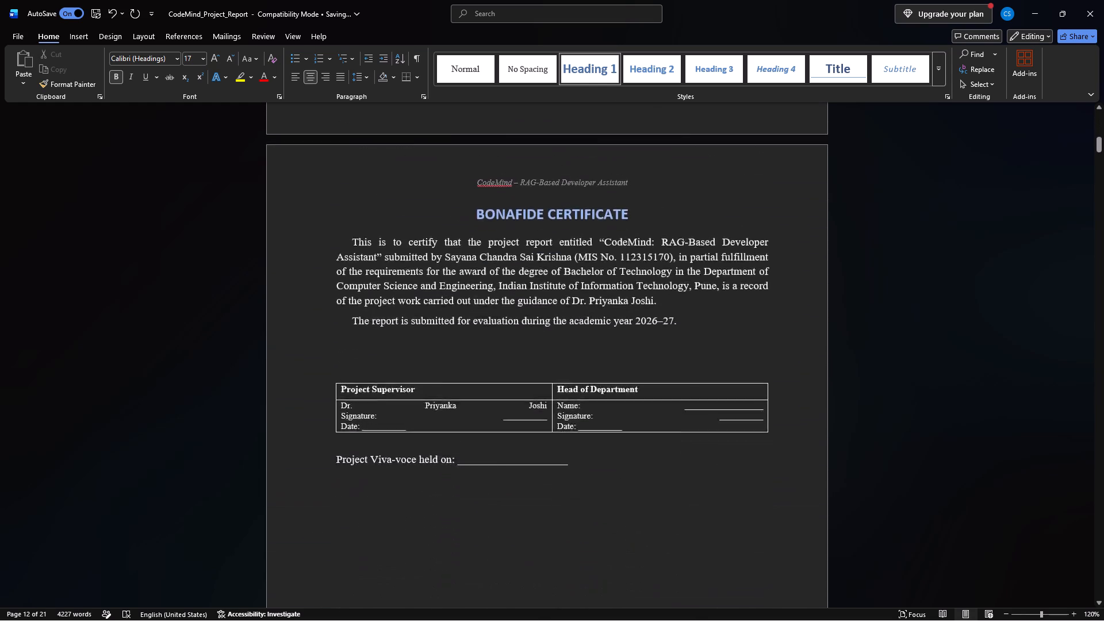
{"action": "scroll", "coordinate": [371, 200], "scroll_direction": "down", "scroll_amount": 7}
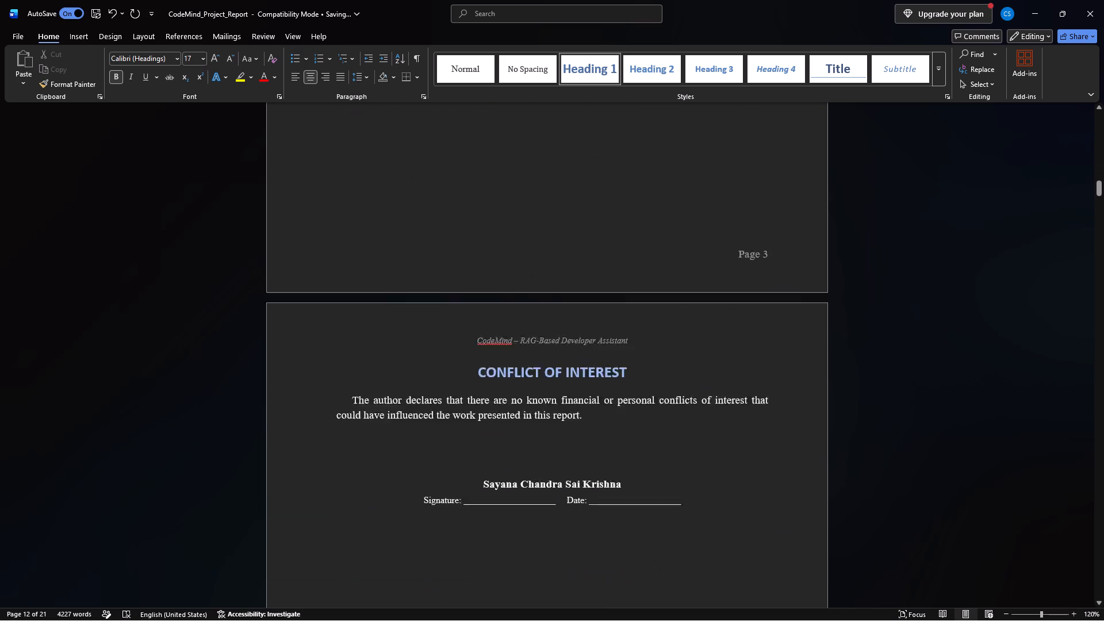
{"action": "scroll", "coordinate": [371, 200], "scroll_direction": "down", "scroll_amount": 4}
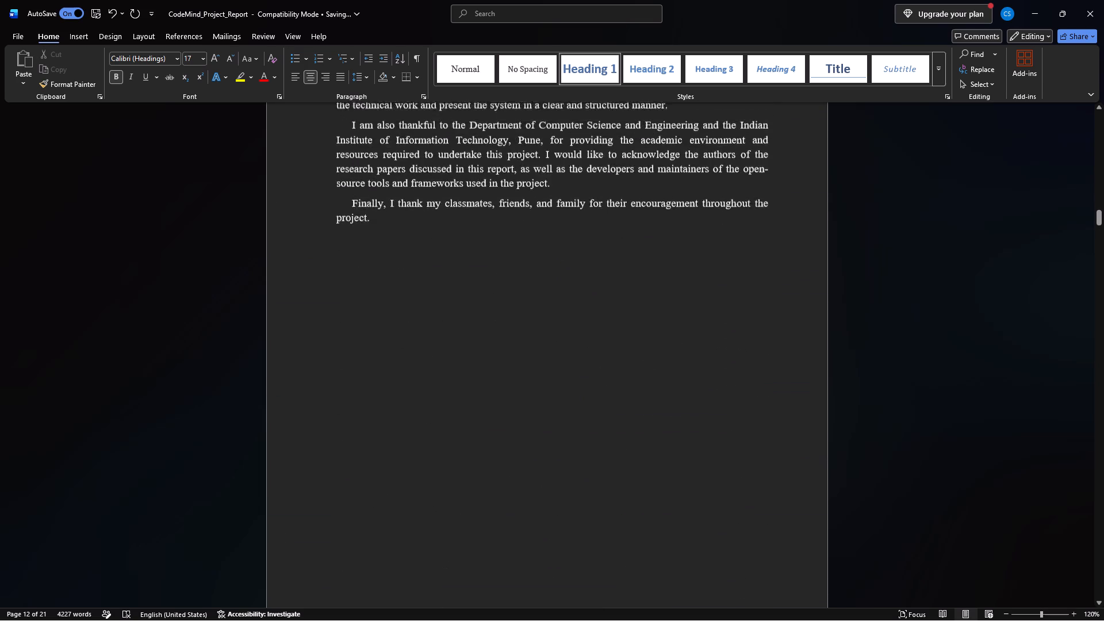
{"action": "scroll", "coordinate": [371, 200], "scroll_direction": "down", "scroll_amount": 5}
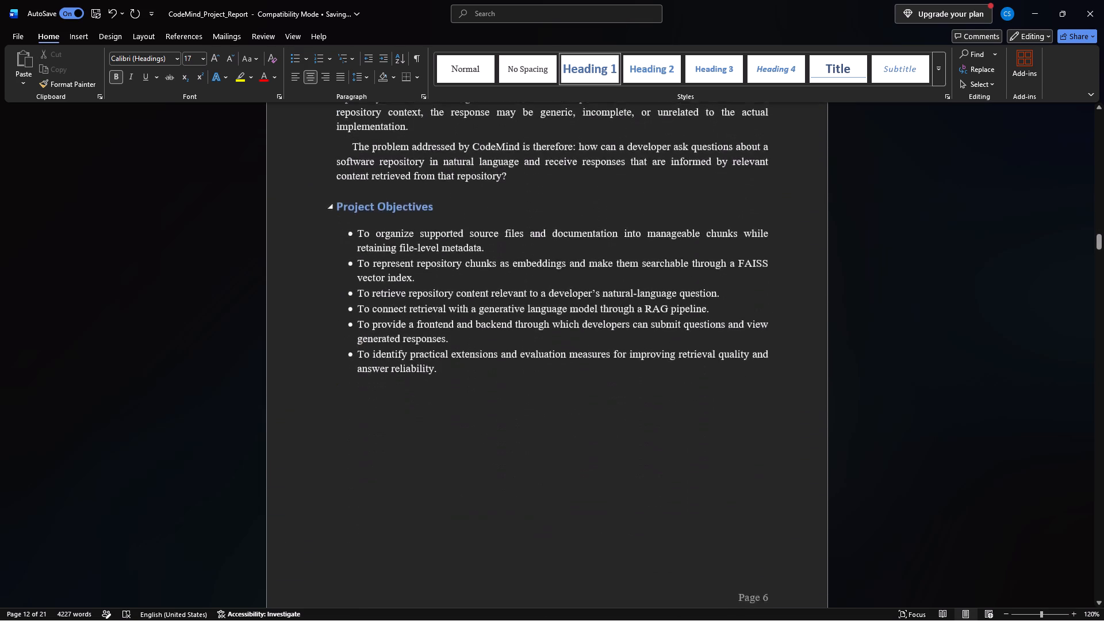
{"action": "scroll", "coordinate": [371, 200], "scroll_direction": "down", "scroll_amount": 8}
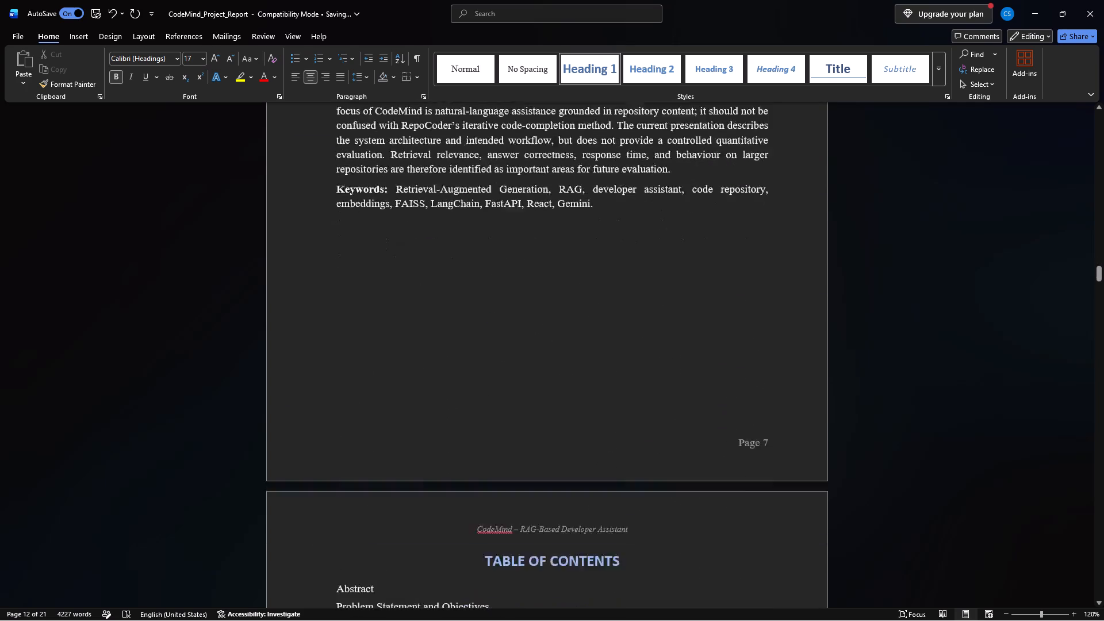
Examine the page breaks and spacing in Chapter 1, from Background and Overview to Scope of the Project.
{"action": "scroll", "coordinate": [371, 200], "scroll_direction": "down", "scroll_amount": 6}
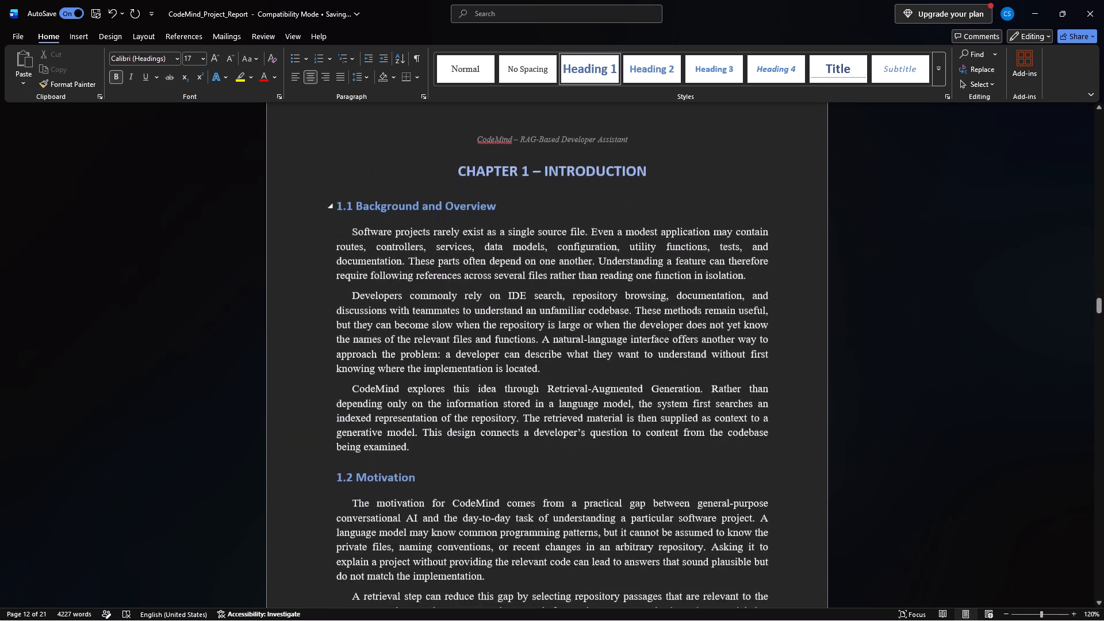
{"action": "scroll", "coordinate": [371, 200], "scroll_direction": "down", "scroll_amount": 2}
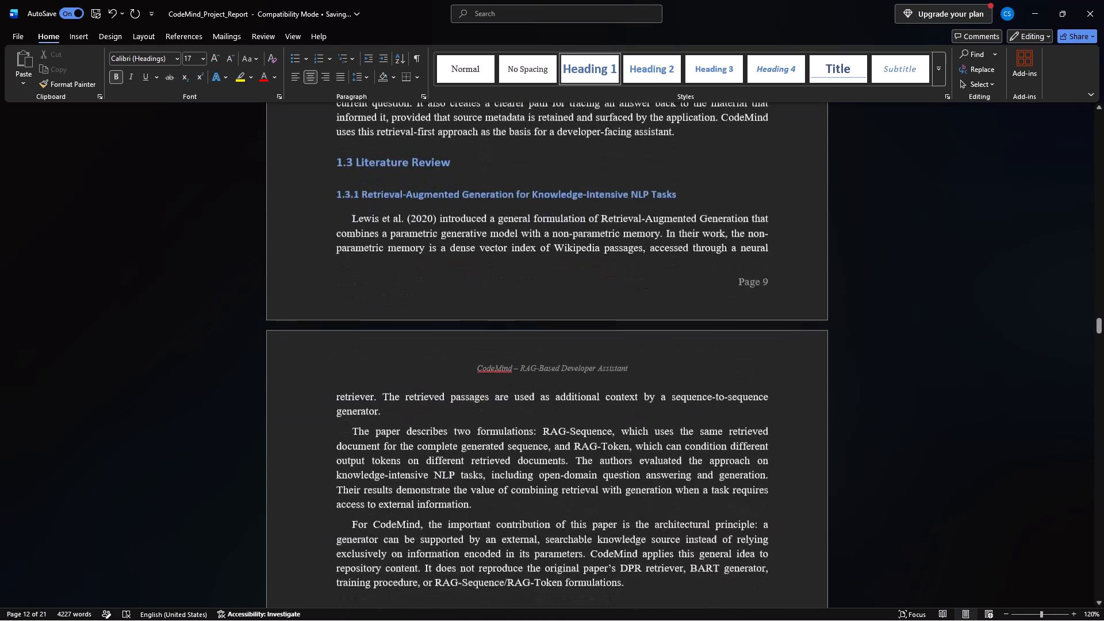
{"action": "scroll", "coordinate": [371, 200], "scroll_direction": "down", "scroll_amount": 3}
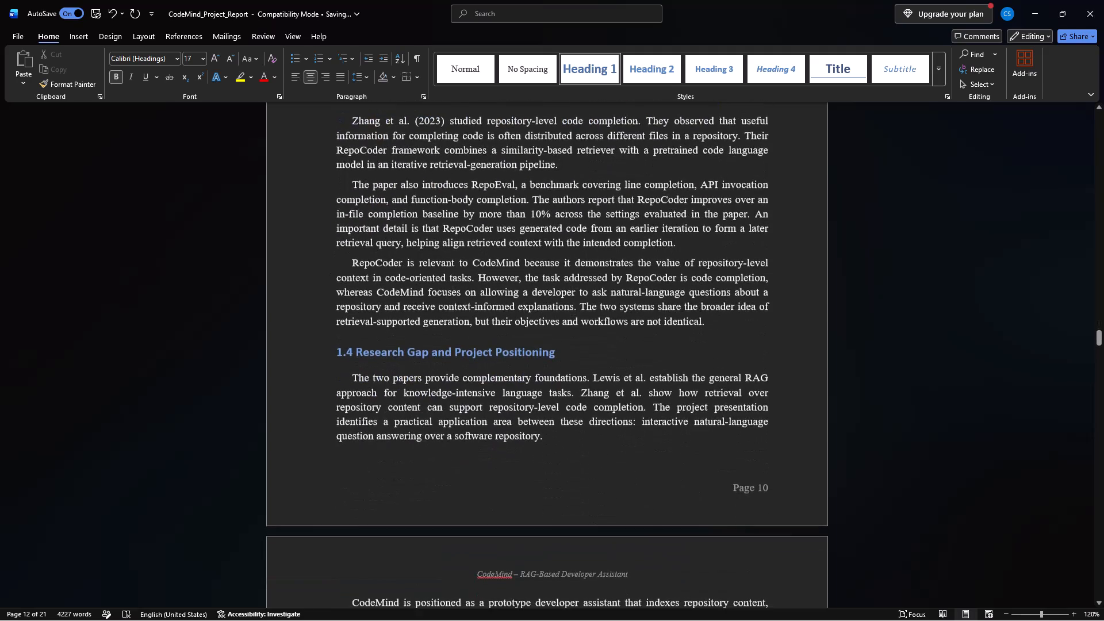
{"action": "scroll", "coordinate": [371, 200], "scroll_direction": "down", "scroll_amount": 7}
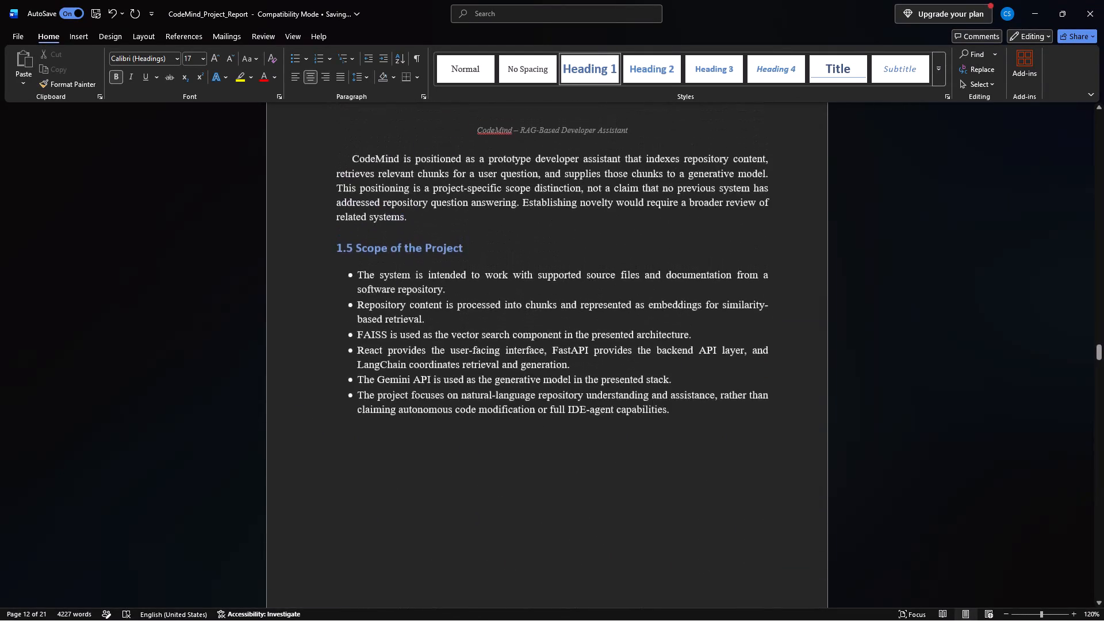
Examine the page breaks and spacing from Chapter 2's Functional Requirements through Chapter 5's Future Scope.
{"action": "scroll", "coordinate": [371, 200], "scroll_direction": "down", "scroll_amount": 3}
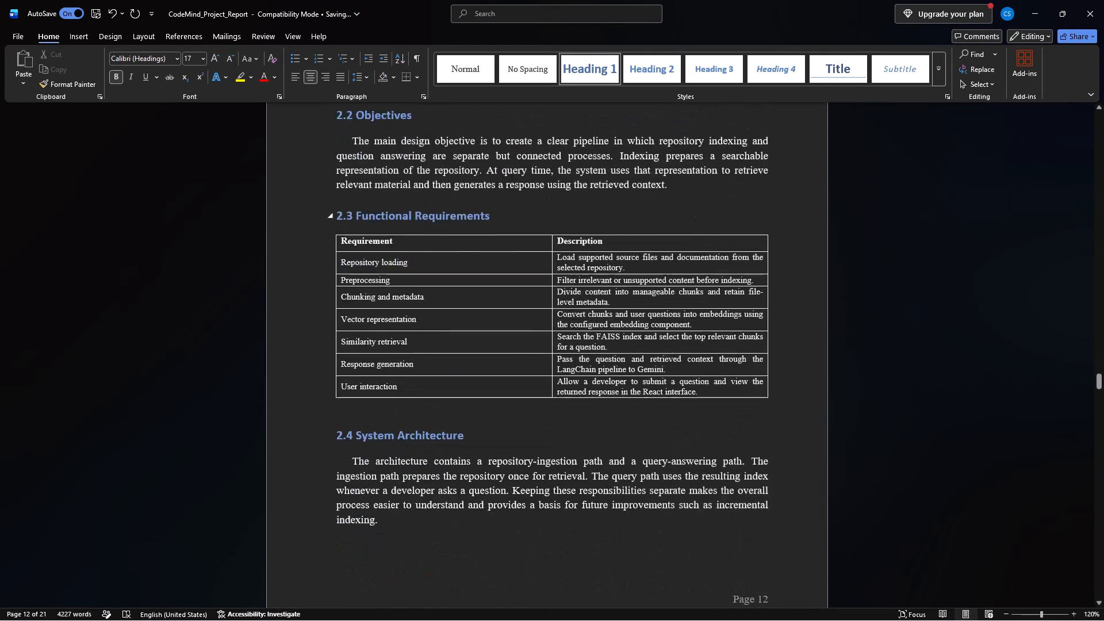
{"action": "scroll", "coordinate": [371, 200], "scroll_direction": "down", "scroll_amount": 7}
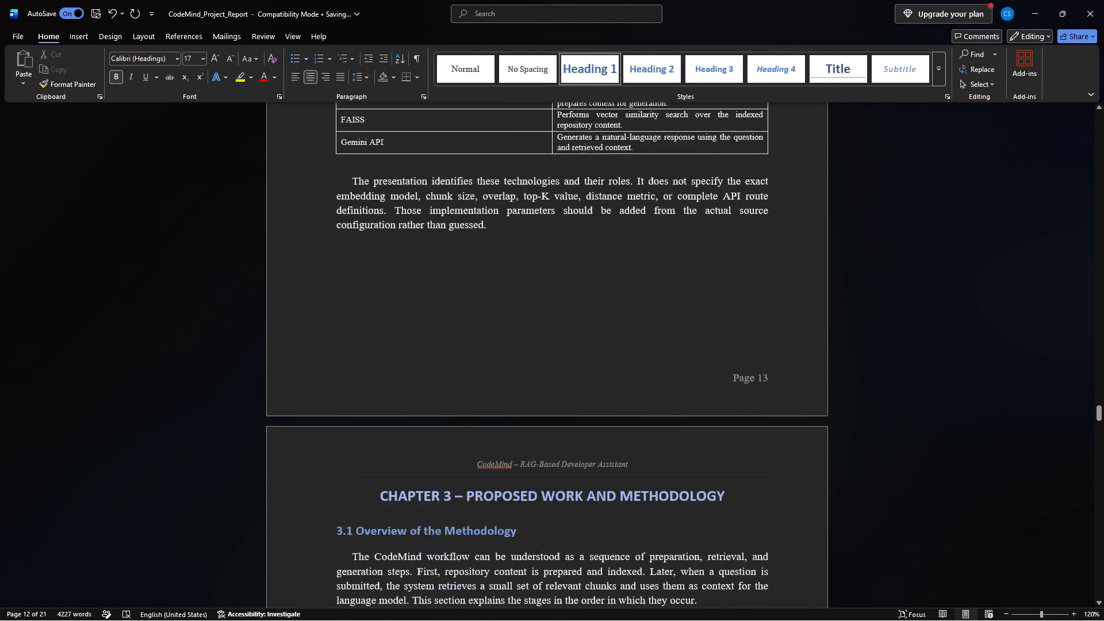
{"action": "scroll", "coordinate": [371, 200], "scroll_direction": "down", "scroll_amount": 7}
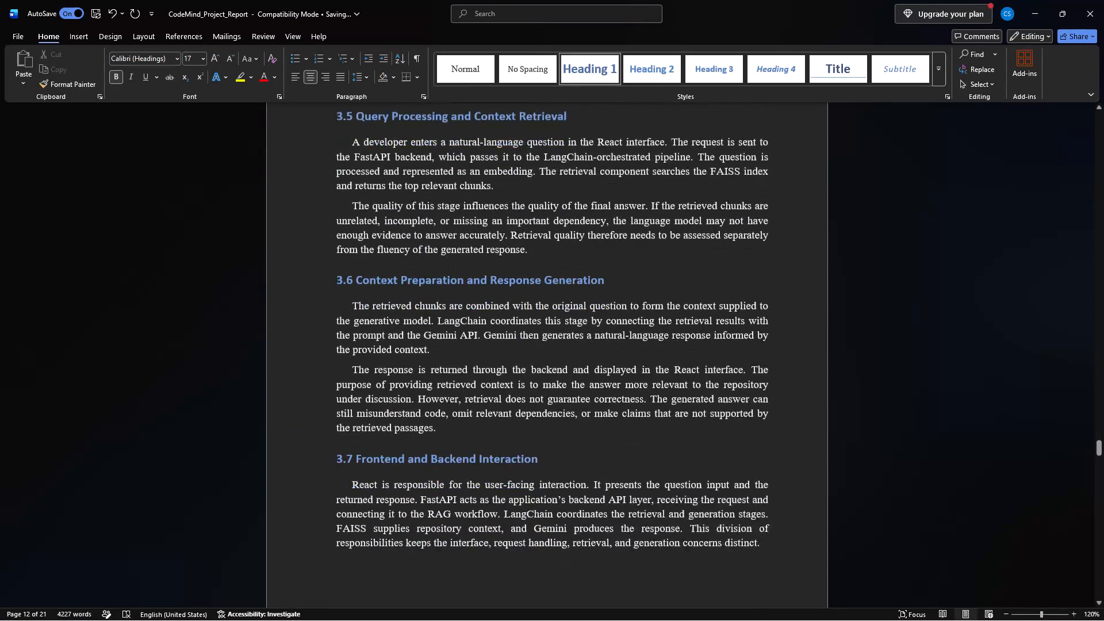
{"action": "scroll", "coordinate": [371, 200], "scroll_direction": "down", "scroll_amount": 11}
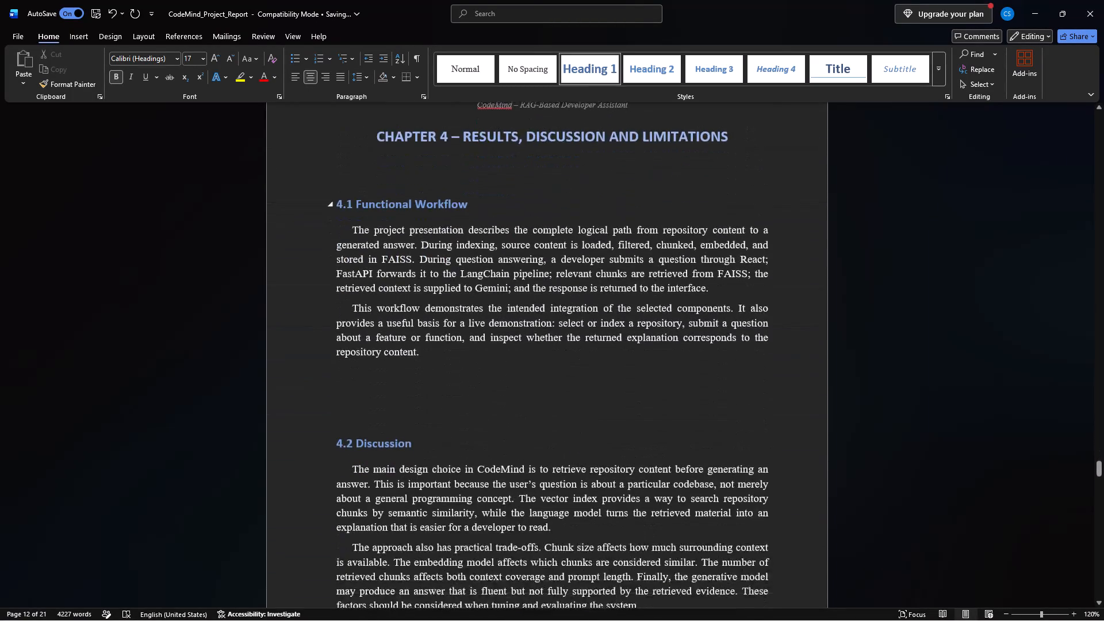
{"action": "scroll", "coordinate": [371, 200], "scroll_direction": "down", "scroll_amount": 5}
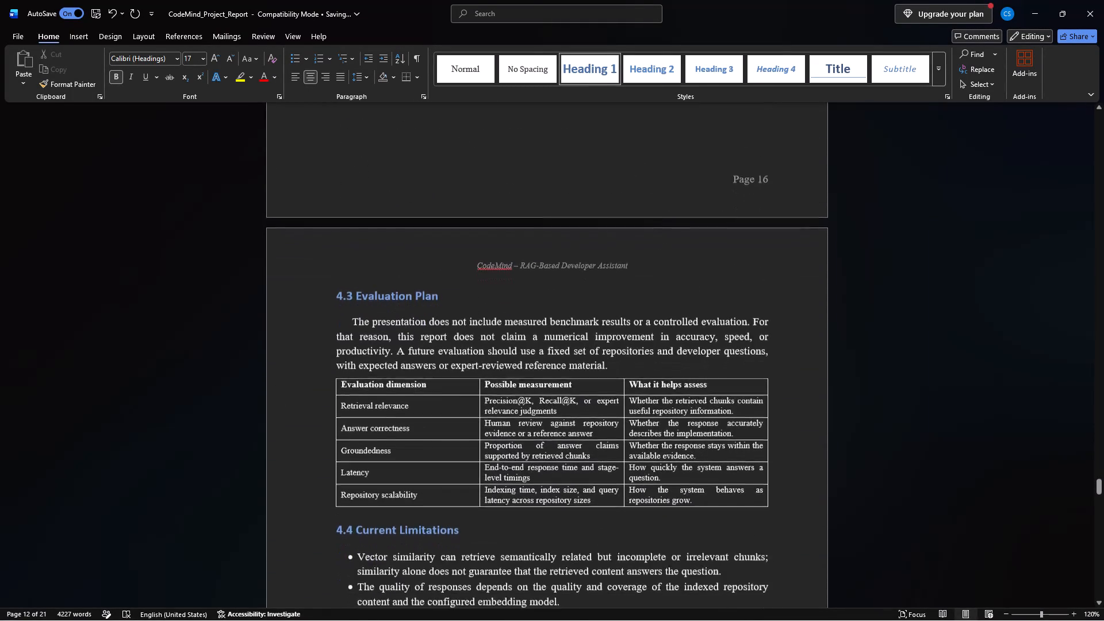
{"action": "scroll", "coordinate": [371, 200], "scroll_direction": "down", "scroll_amount": 5}
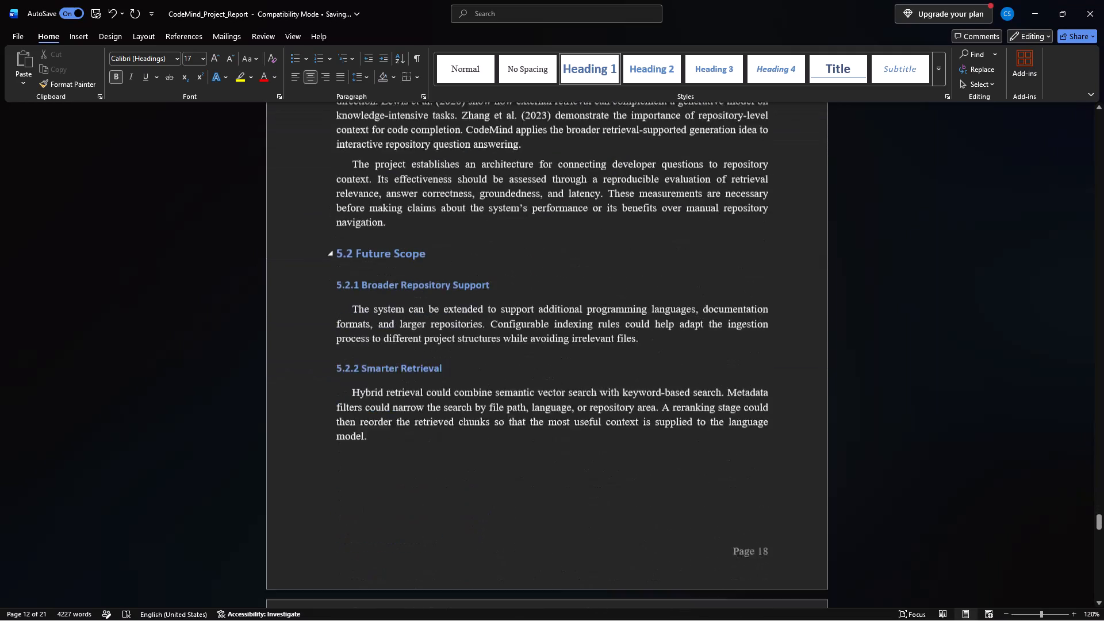
{"action": "scroll", "coordinate": [371, 200], "scroll_direction": "down", "scroll_amount": 2}
Recheck the layout from section 1.5 Scope of the Project through Chapters 3 and 4 to the end of Appendix B.
{"action": "scroll", "coordinate": [371, 200], "scroll_direction": "up", "scroll_amount": 4}
{"action": "scroll", "coordinate": [371, 200], "scroll_direction": "down", "scroll_amount": 2}
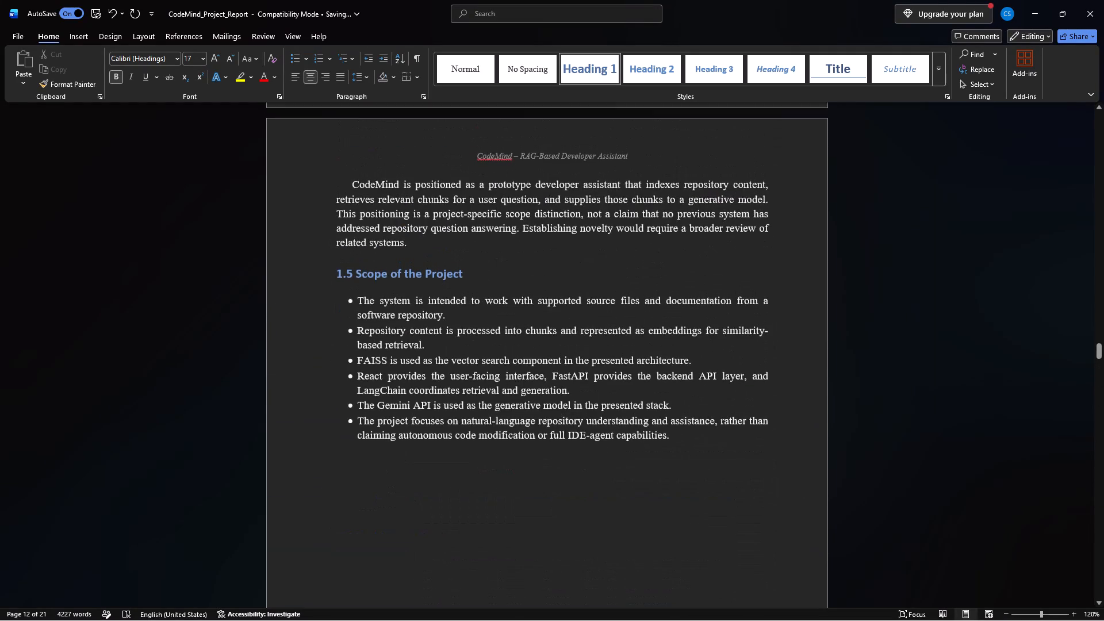
{"action": "scroll", "coordinate": [371, 200], "scroll_direction": "down", "scroll_amount": 12}
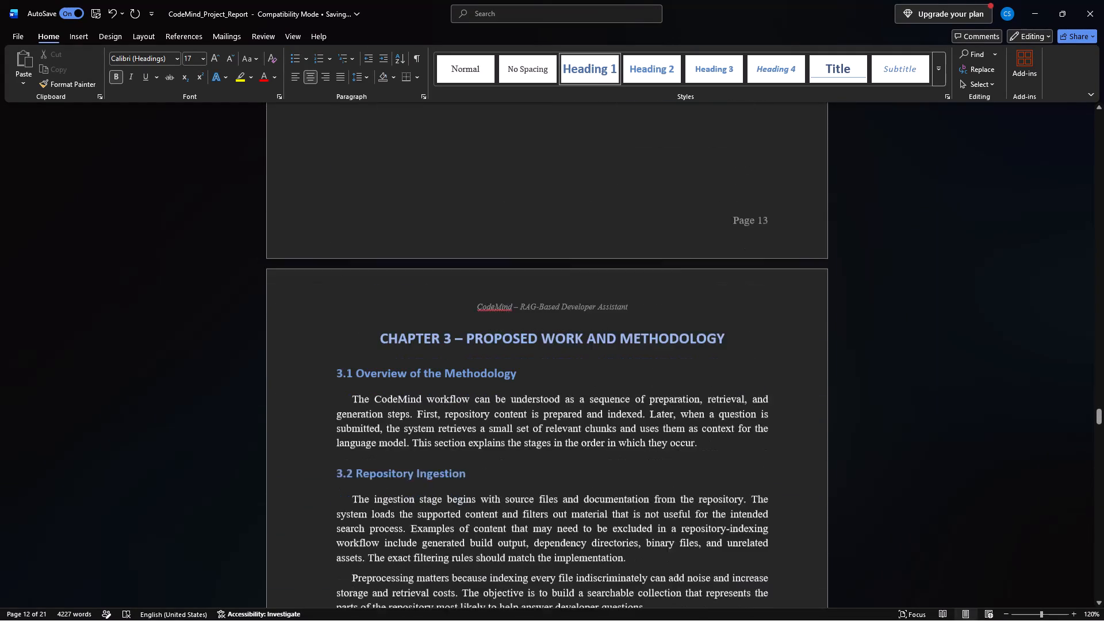
{"action": "scroll", "coordinate": [371, 200], "scroll_direction": "down", "scroll_amount": 11}
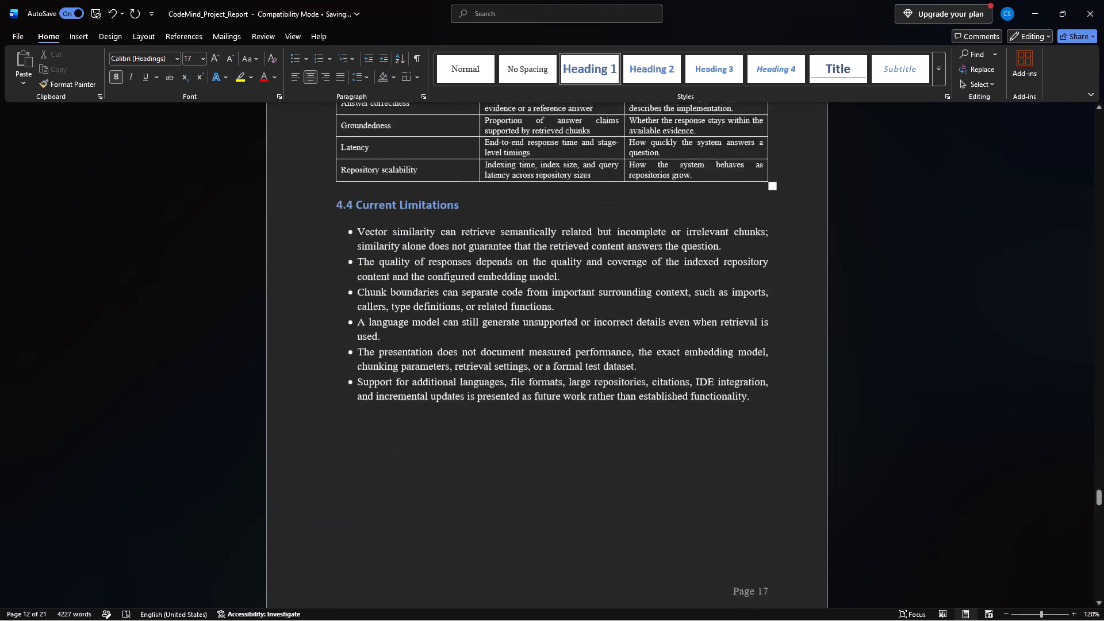
{"action": "scroll", "coordinate": [371, 200], "scroll_direction": "down", "scroll_amount": 7}
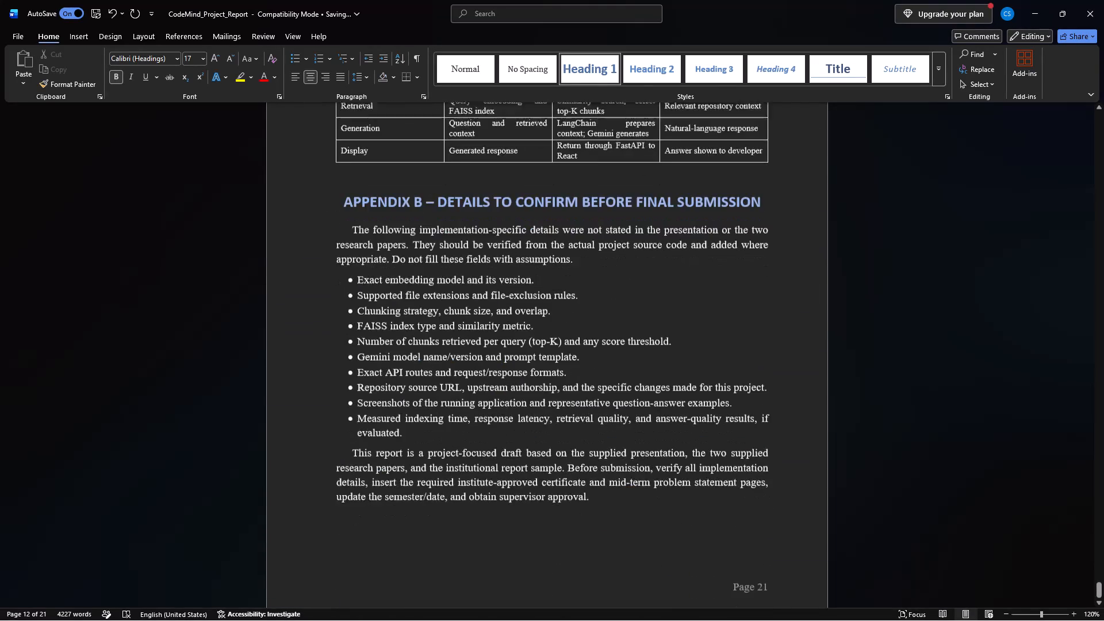
Examine the Appendix A and B page, checking the options available around its header, the Appendix A heading and the bottom margin.
{"action": "scroll", "coordinate": [371, 200], "scroll_direction": "up", "scroll_amount": 4}
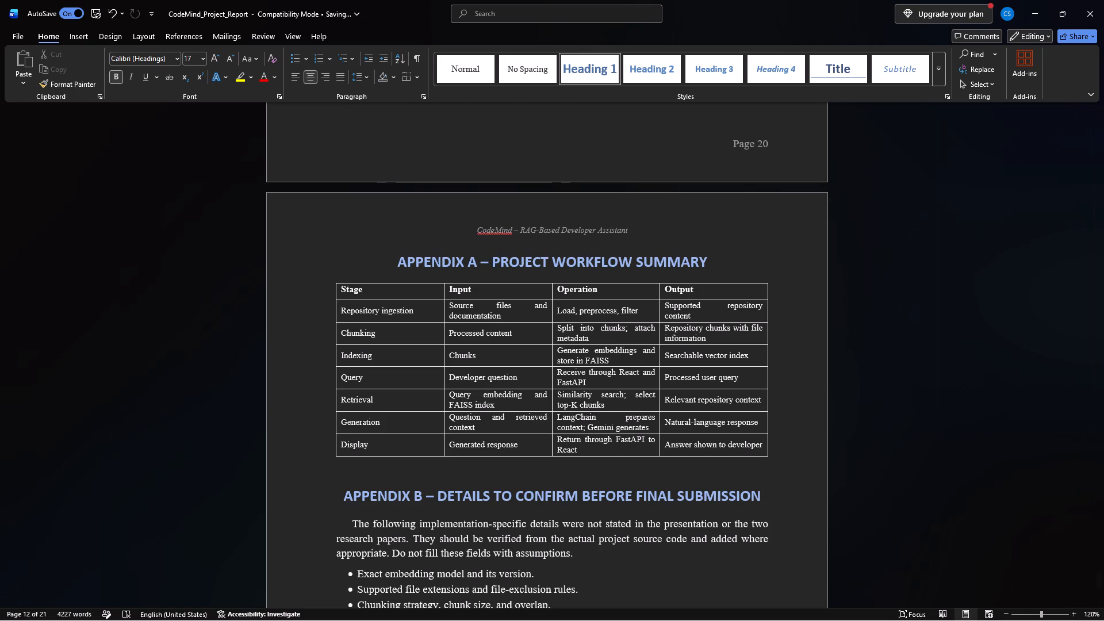
{"action": "right_click", "coordinate": [330, 245]}
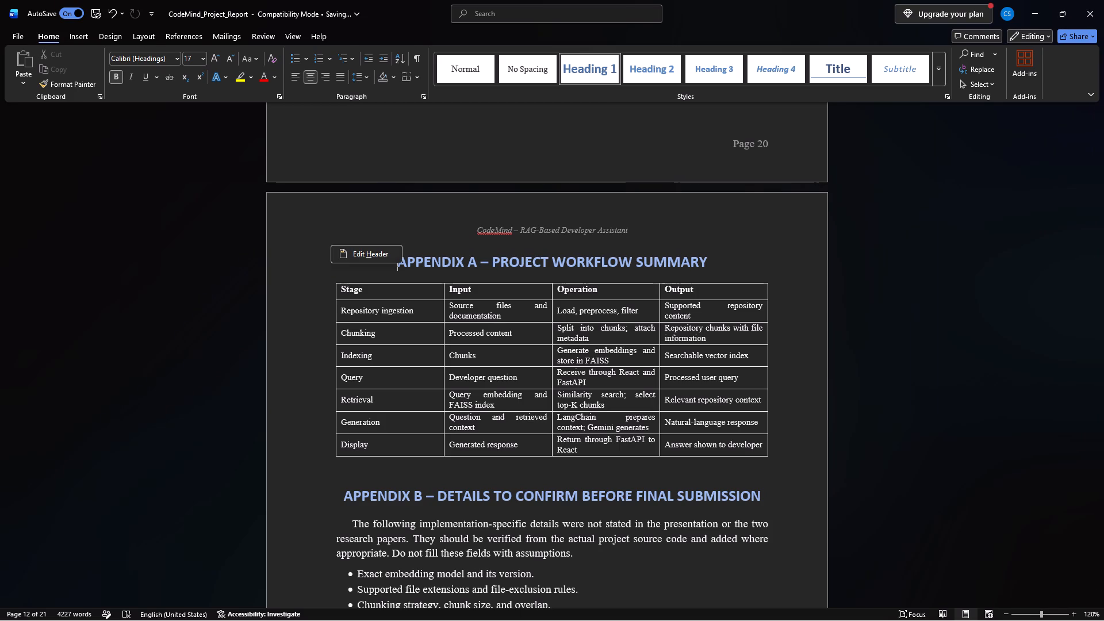
{"action": "left_click", "coordinate": [299, 227]}
{"action": "right_click", "coordinate": [287, 232]}
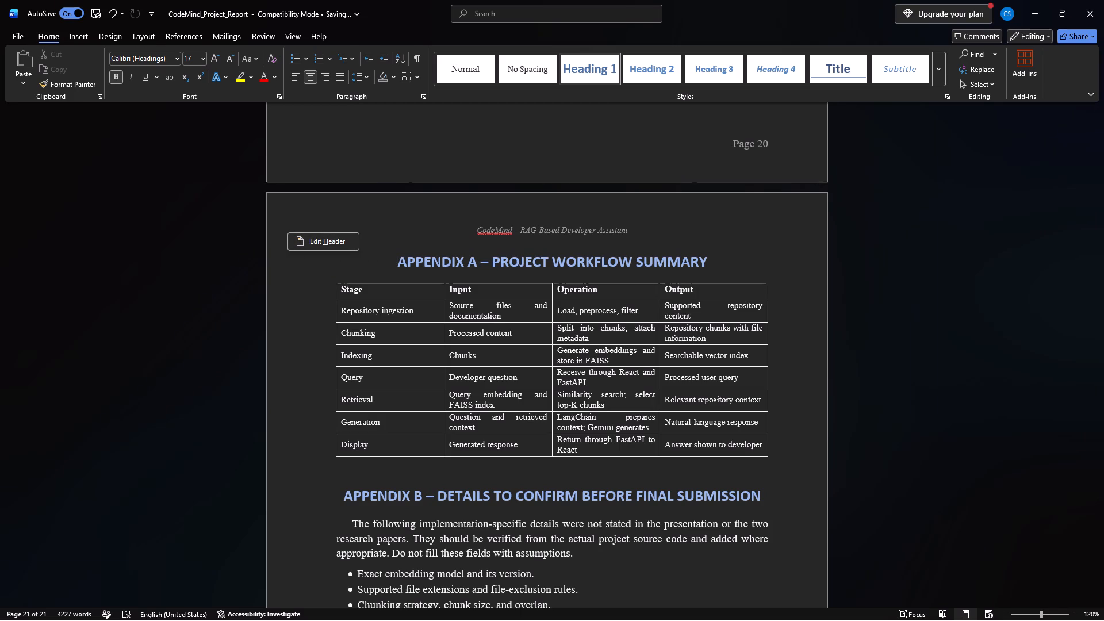
{"action": "left_click", "coordinate": [269, 243]}
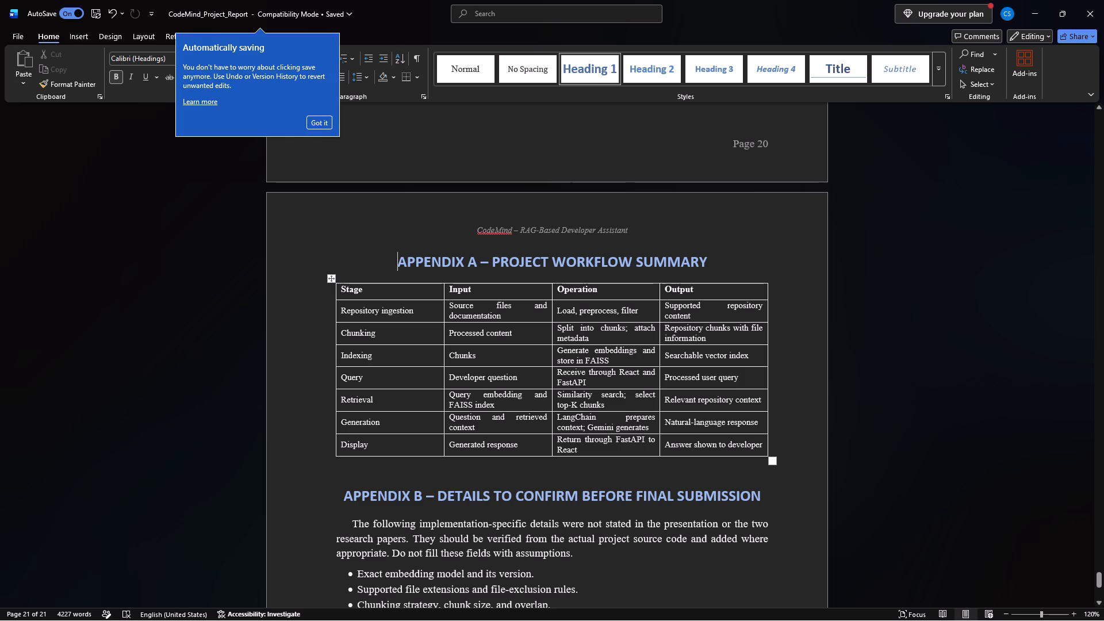
{"action": "left_click", "coordinate": [719, 244]}
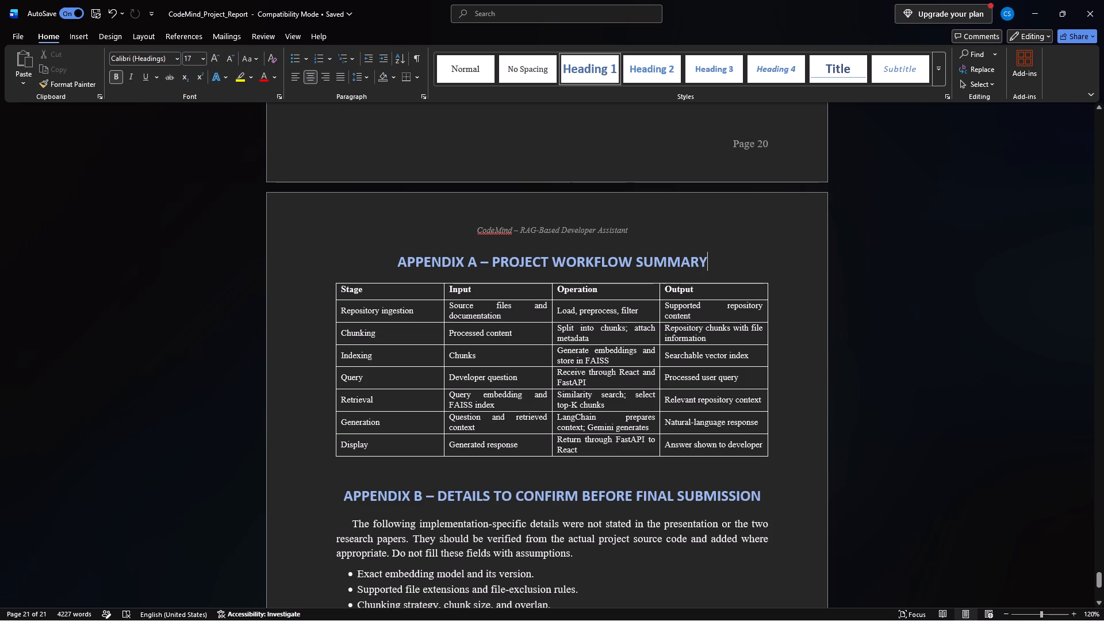
{"action": "scroll", "coordinate": [719, 244], "scroll_direction": "down", "scroll_amount": 1}
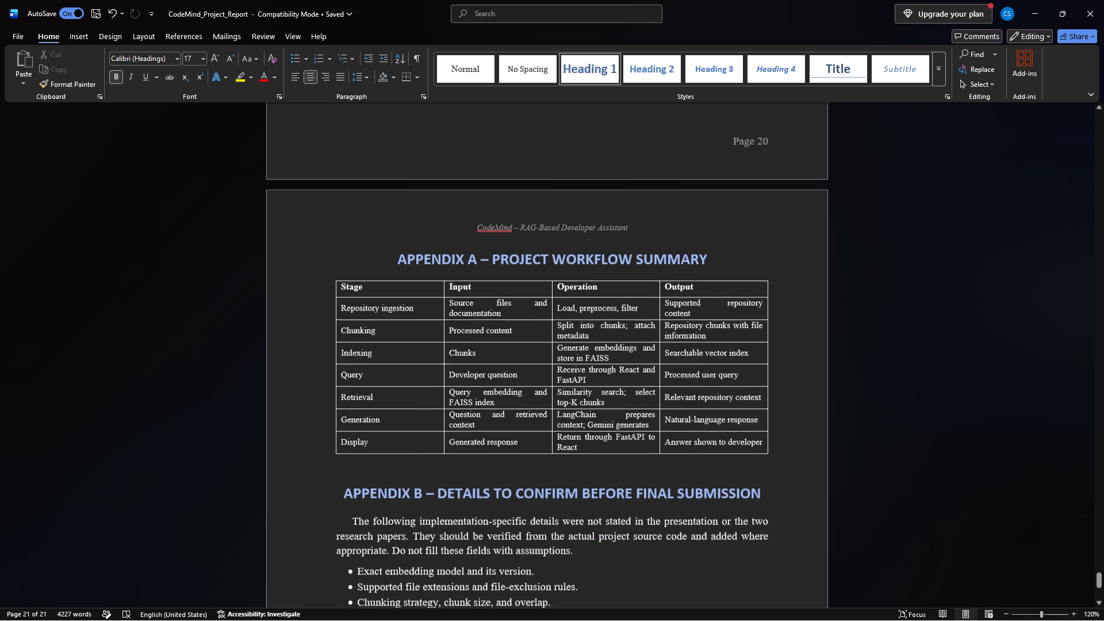
{"action": "scroll", "coordinate": [719, 244], "scroll_direction": "down", "scroll_amount": 1}
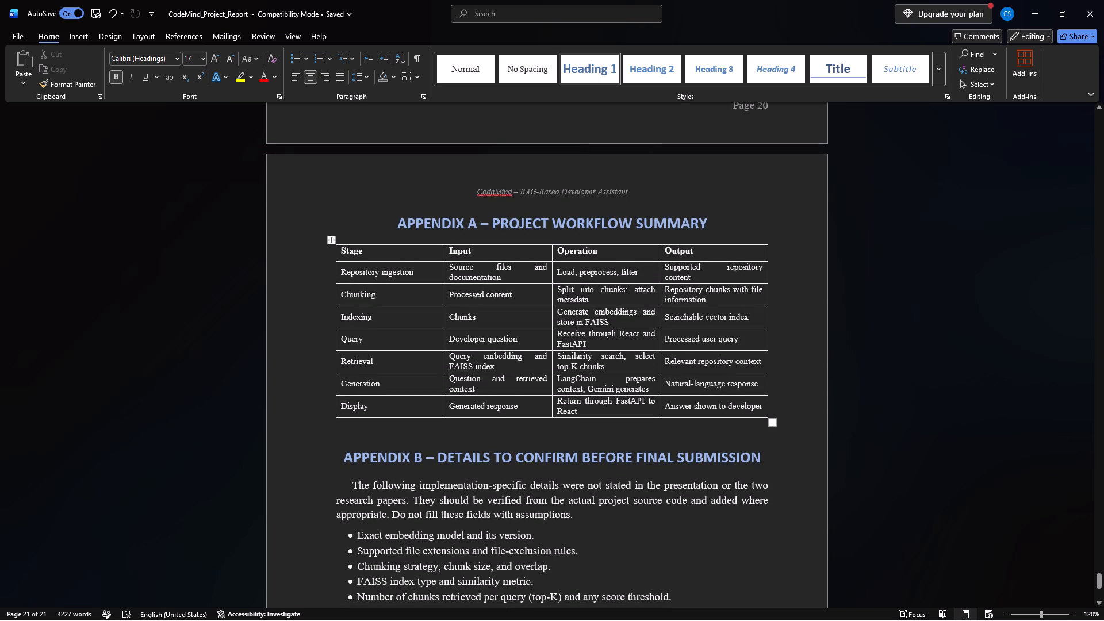
{"action": "scroll", "coordinate": [542, 515], "scroll_direction": "down", "scroll_amount": 3}
{"action": "left_click", "coordinate": [612, 512]}
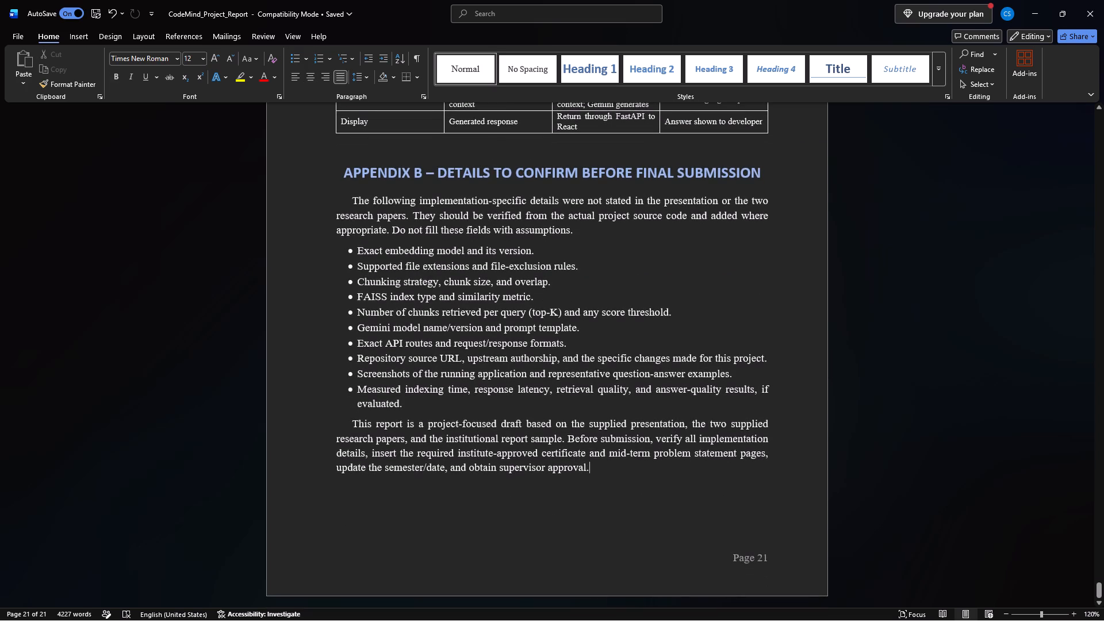
{"action": "right_click", "coordinate": [560, 580]}
{"action": "left_click", "coordinate": [457, 571]}
{"action": "scroll", "coordinate": [457, 571], "scroll_direction": "up", "scroll_amount": 3}
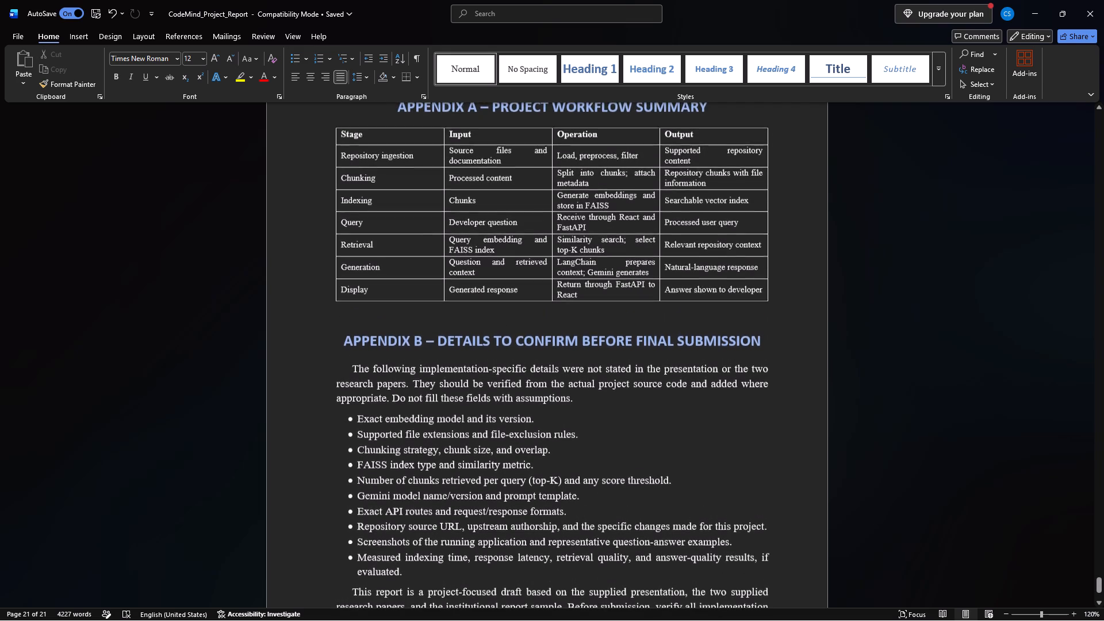
{"action": "scroll", "coordinate": [457, 571], "scroll_direction": "up", "scroll_amount": 1}
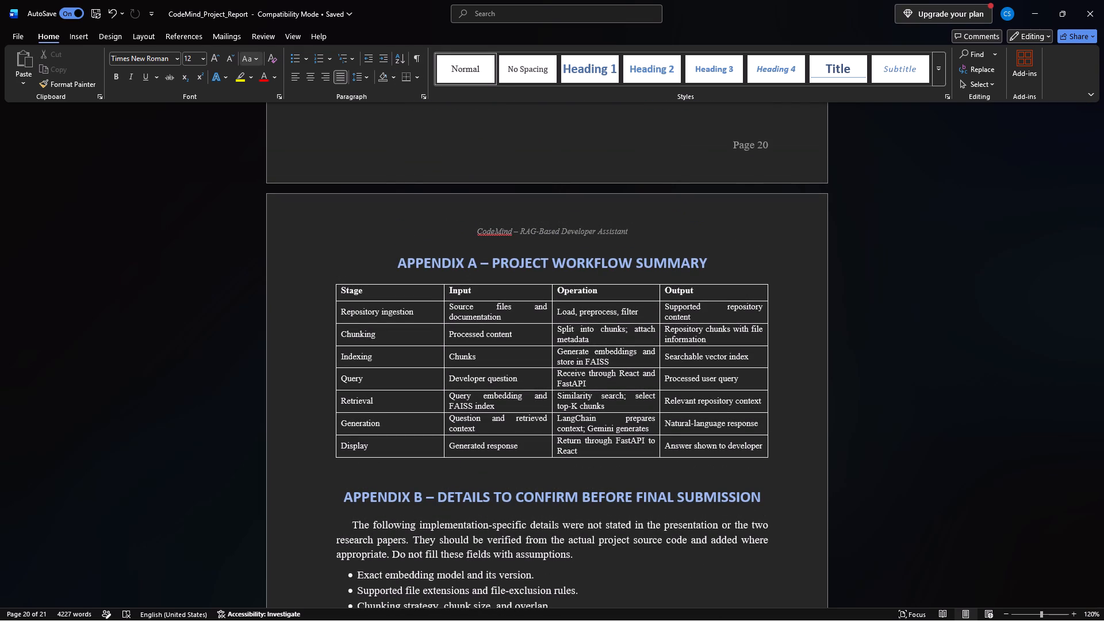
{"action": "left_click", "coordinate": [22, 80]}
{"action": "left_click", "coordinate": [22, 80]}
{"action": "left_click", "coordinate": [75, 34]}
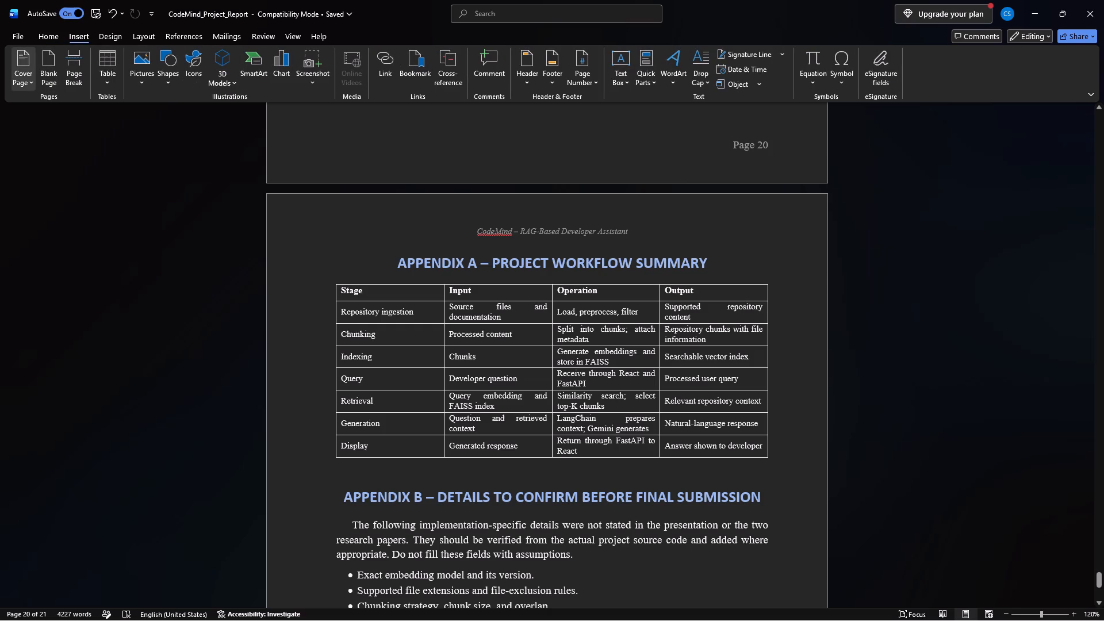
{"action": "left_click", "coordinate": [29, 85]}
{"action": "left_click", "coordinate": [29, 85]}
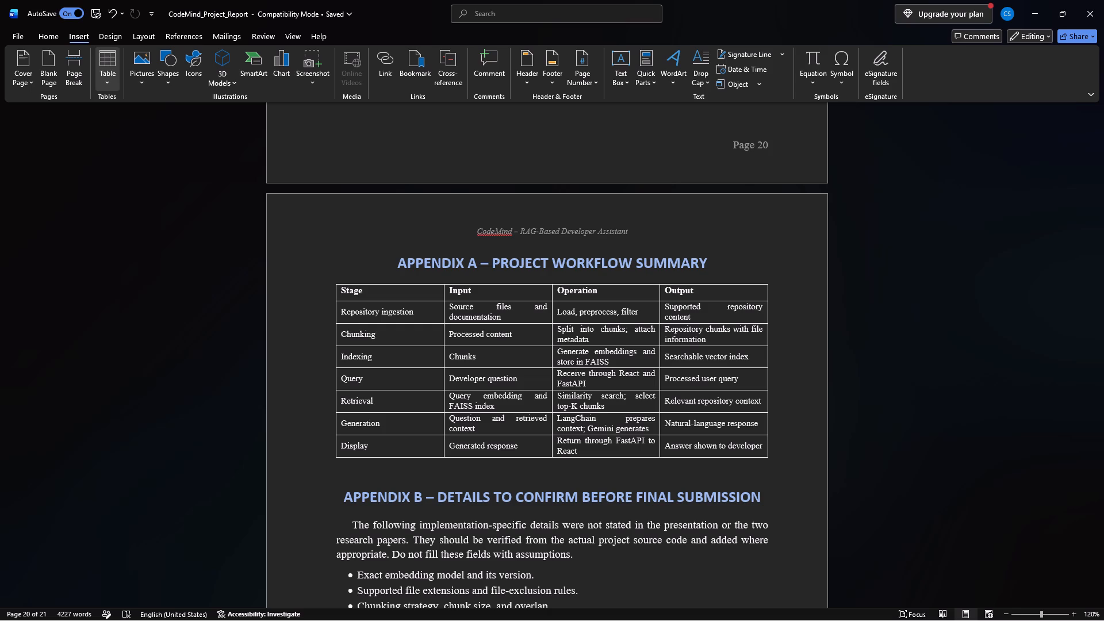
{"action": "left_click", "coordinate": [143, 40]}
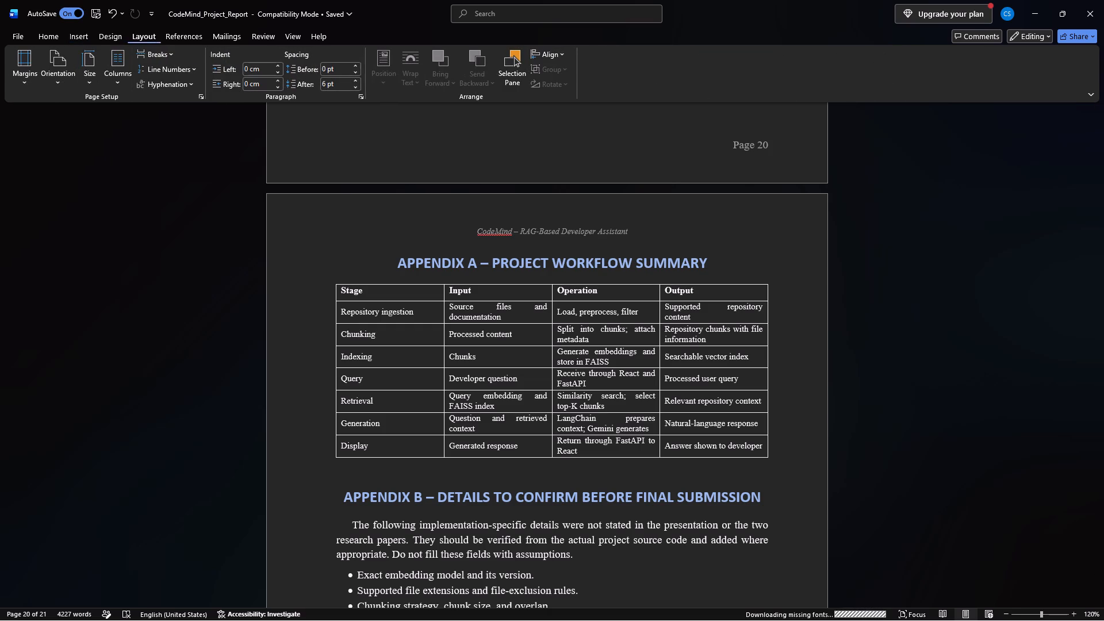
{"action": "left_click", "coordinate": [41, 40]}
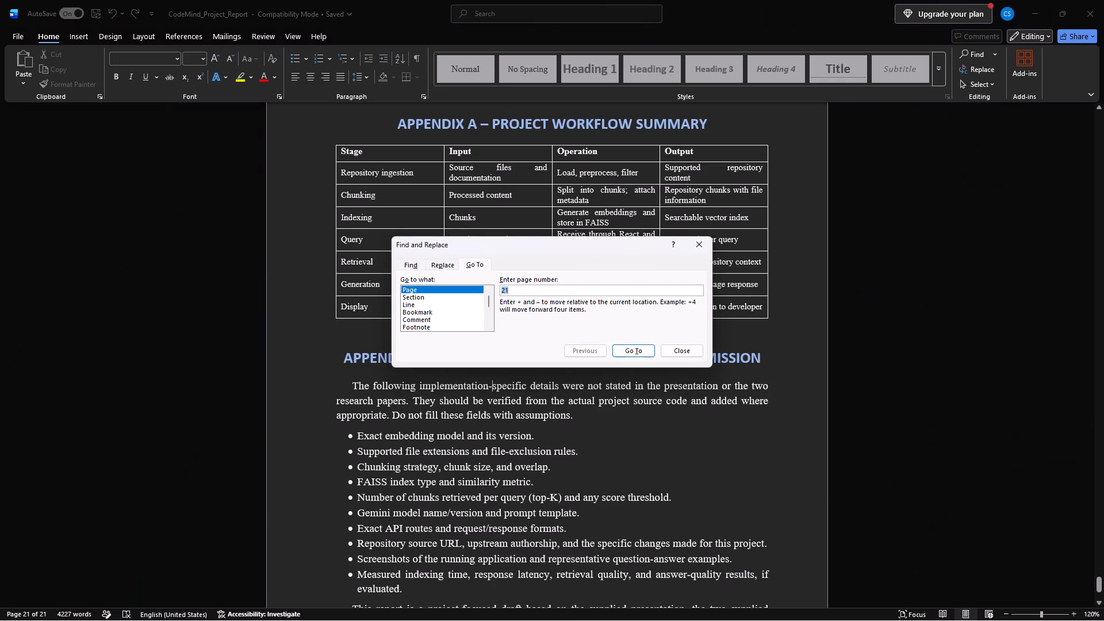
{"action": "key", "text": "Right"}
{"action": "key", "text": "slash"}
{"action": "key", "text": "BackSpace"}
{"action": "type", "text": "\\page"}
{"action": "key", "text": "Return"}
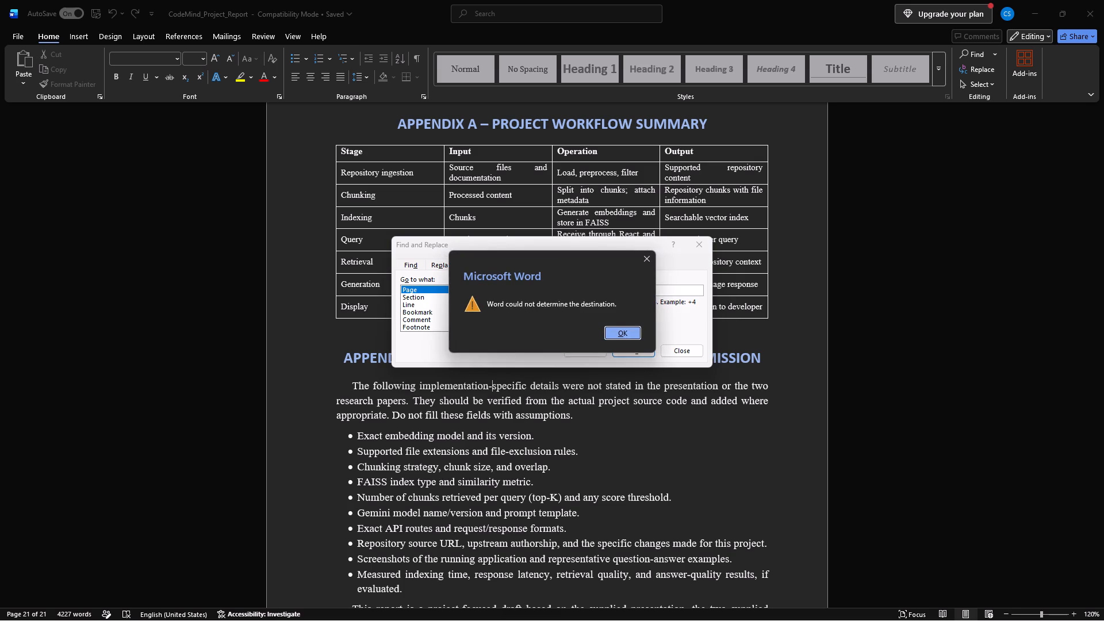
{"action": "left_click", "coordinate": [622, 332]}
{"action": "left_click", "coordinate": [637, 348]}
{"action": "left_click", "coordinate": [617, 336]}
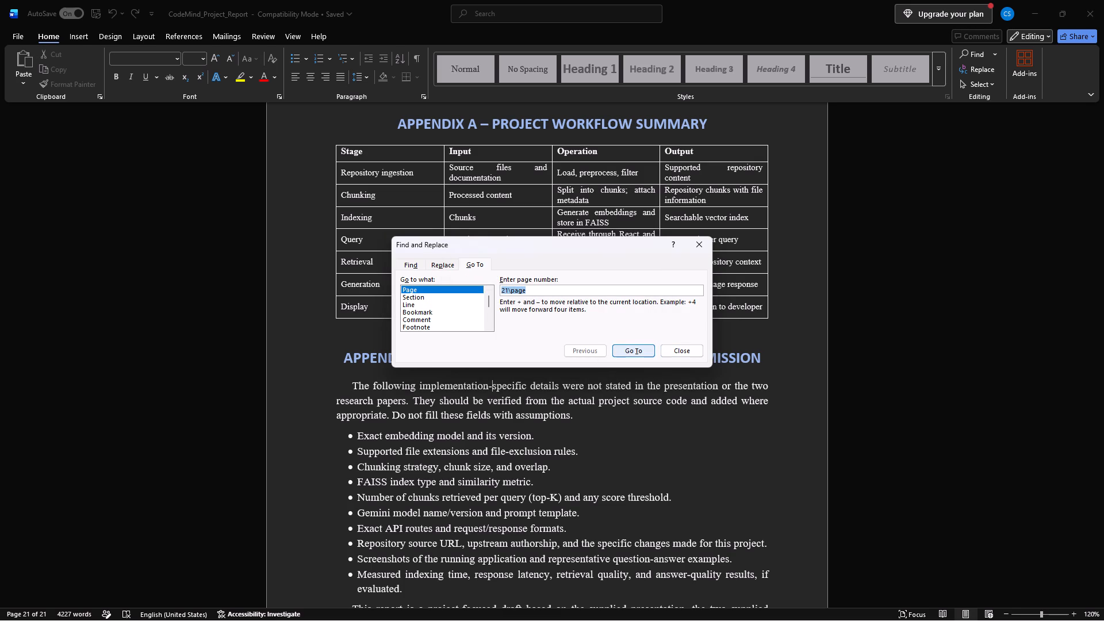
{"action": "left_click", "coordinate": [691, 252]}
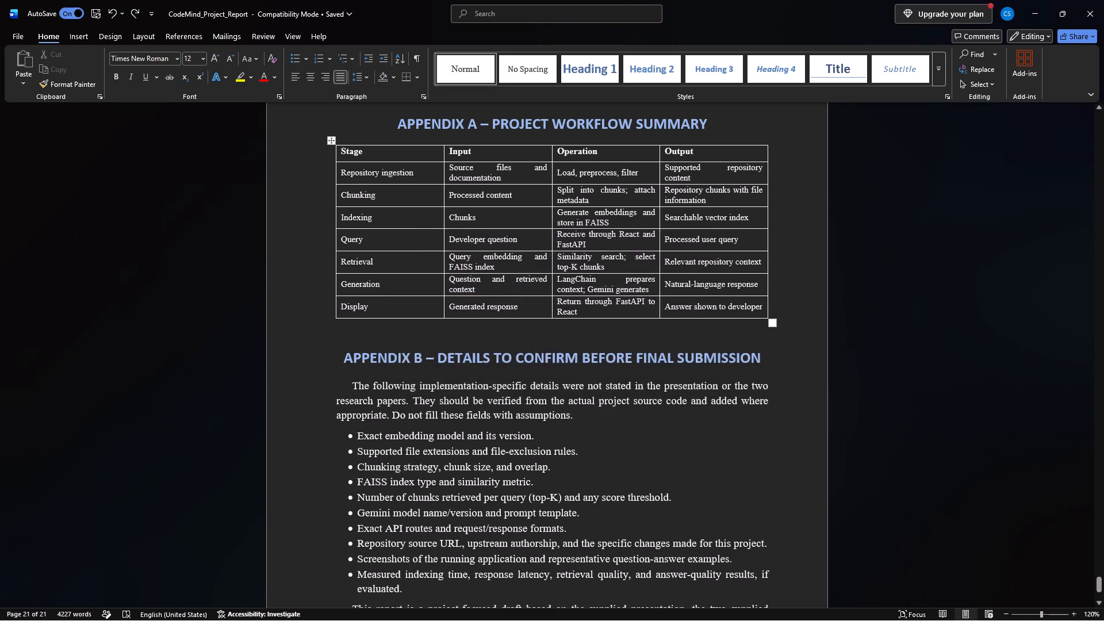
From the Appendix B heading, look through the Section, Line and Page targets offered by Go To.
{"action": "scroll", "coordinate": [691, 497], "scroll_direction": "down", "scroll_amount": 6}
{"action": "scroll", "coordinate": [691, 497], "scroll_direction": "up", "scroll_amount": 2}
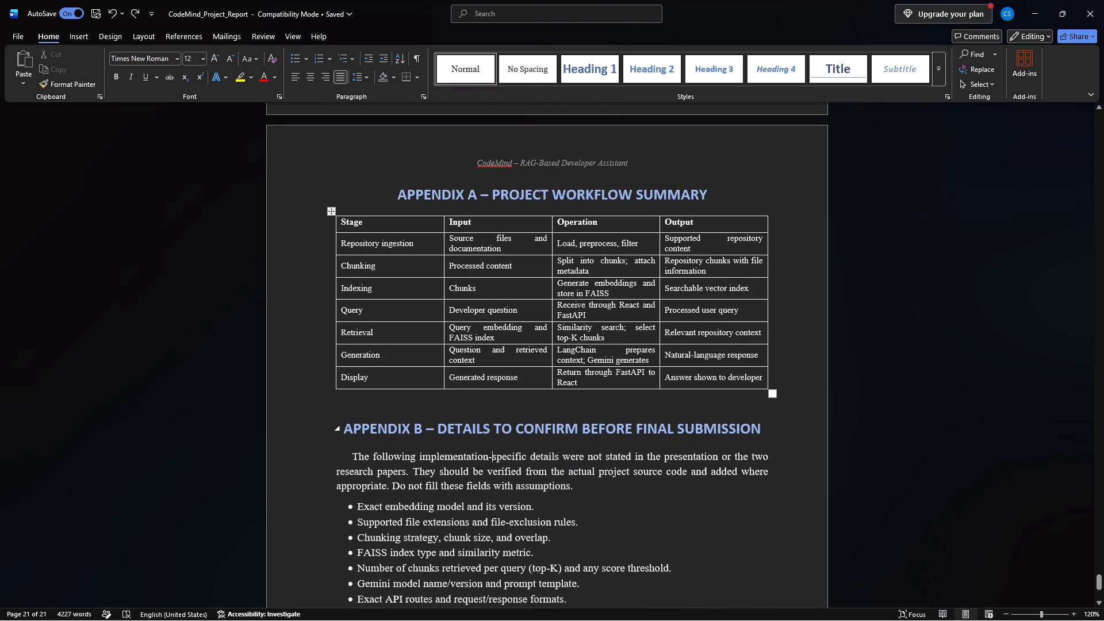
{"action": "left_click", "coordinate": [578, 427]}
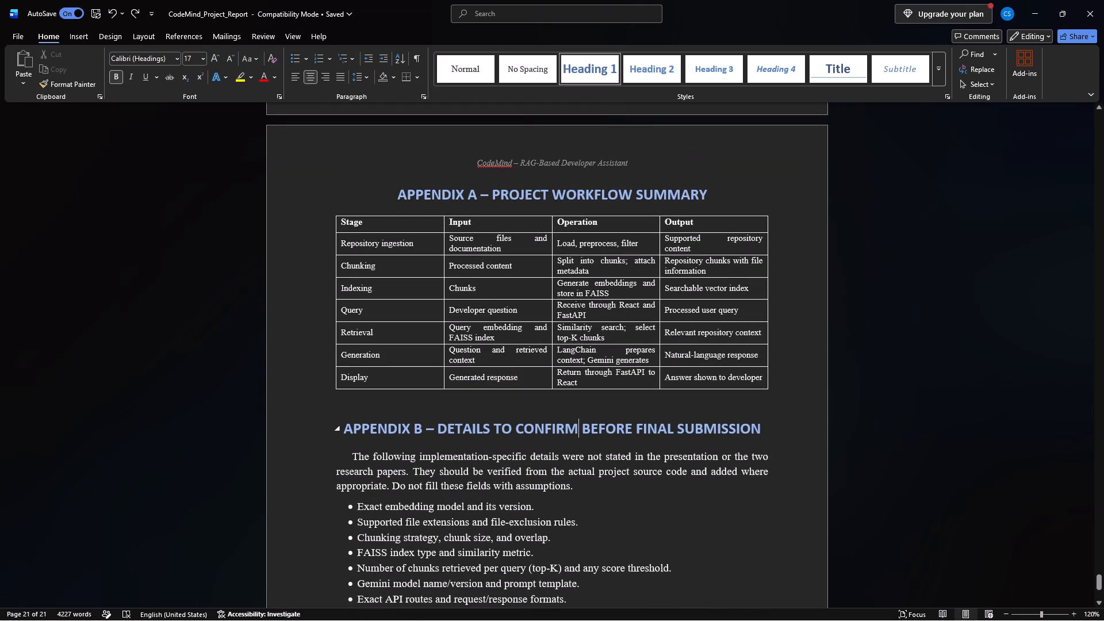
{"action": "key", "text": "ctrl+g"}
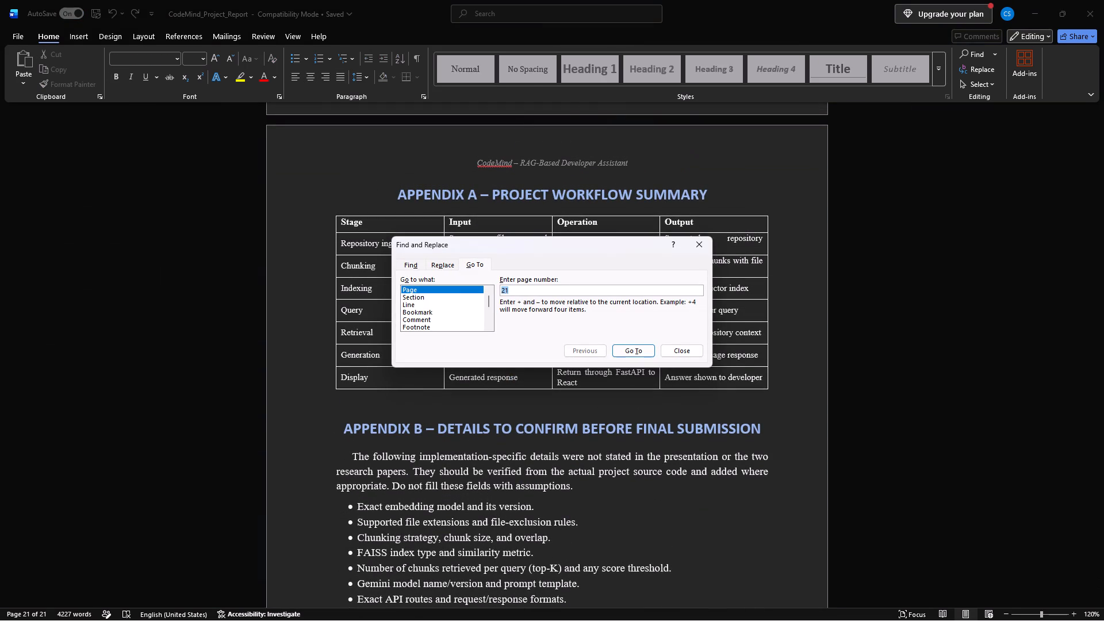
{"action": "left_click", "coordinate": [427, 296]}
{"action": "left_click", "coordinate": [417, 304]}
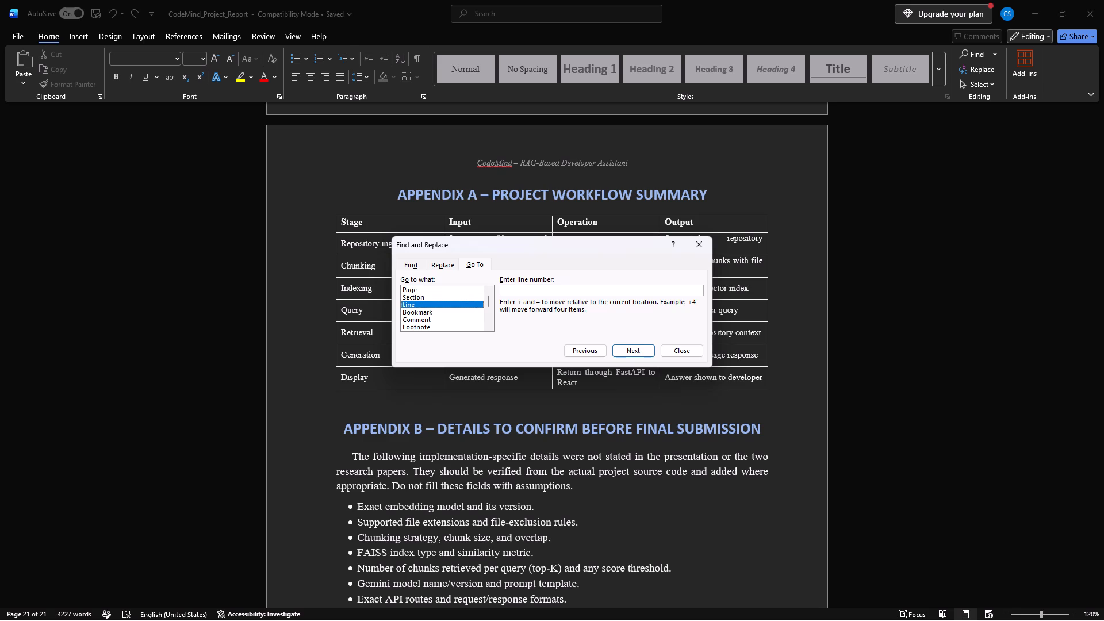
{"action": "left_click", "coordinate": [420, 308]}
{"action": "left_click", "coordinate": [422, 290]}
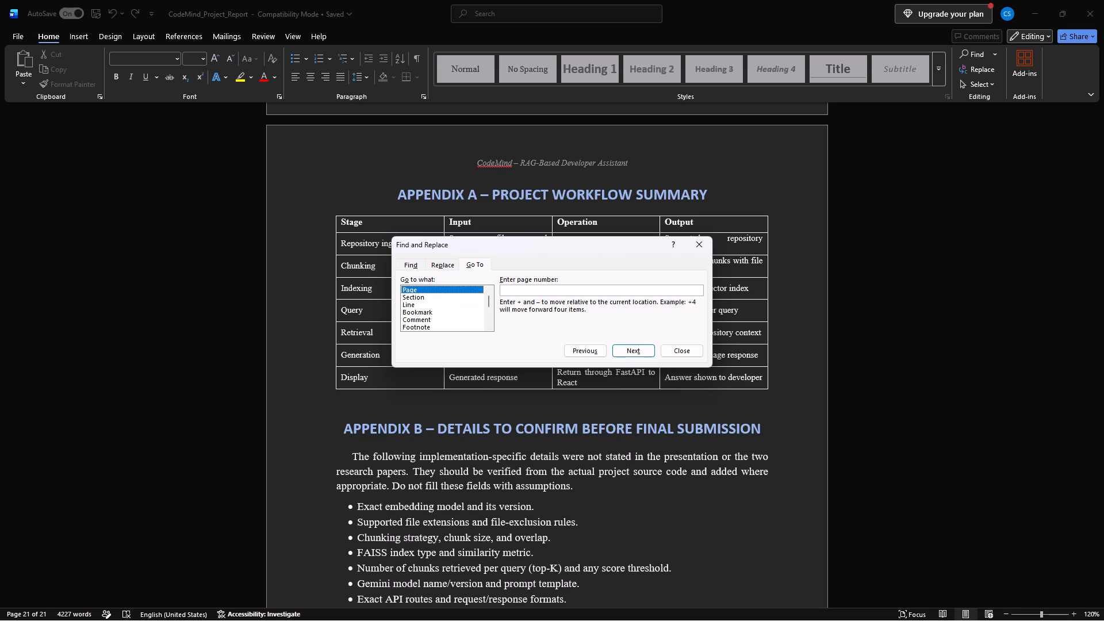
Search the report for the text "21\page" using Find.
{"action": "left_click", "coordinate": [444, 265]}
{"action": "left_click_drag", "start_coordinate": [398, 265], "coordinate": [411, 266]}
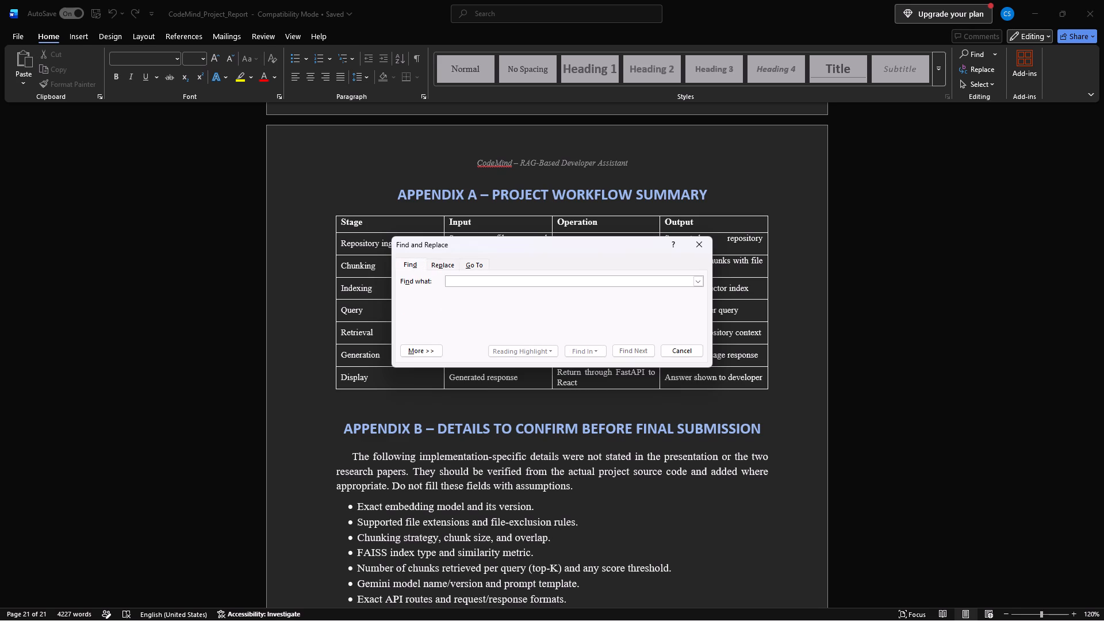
{"action": "left_click_drag", "start_coordinate": [411, 266], "coordinate": [454, 281]}
{"action": "left_click", "coordinate": [454, 281]}
{"action": "type", "text": "21"}
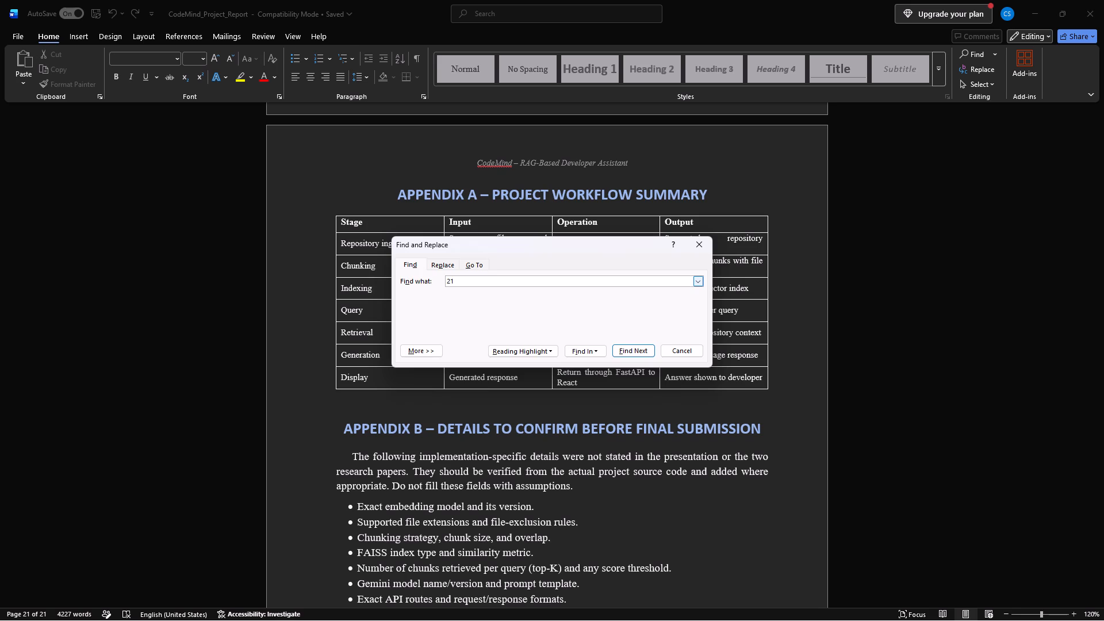
{"action": "type", "text": "\\page"}
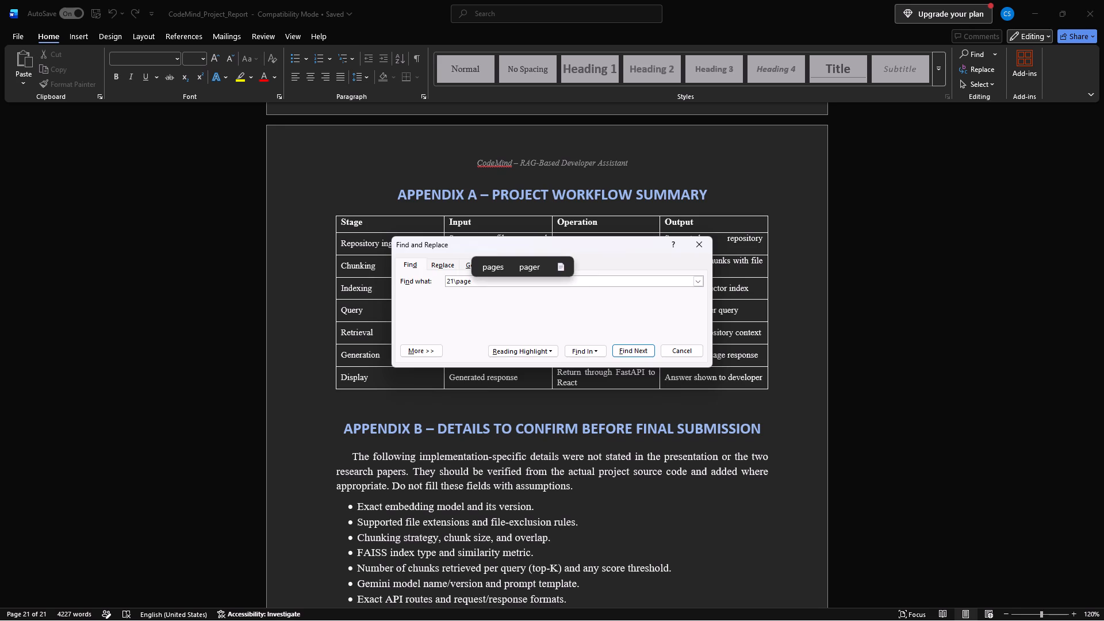
{"action": "key", "text": "Return"}
{"action": "left_click", "coordinate": [623, 331]}
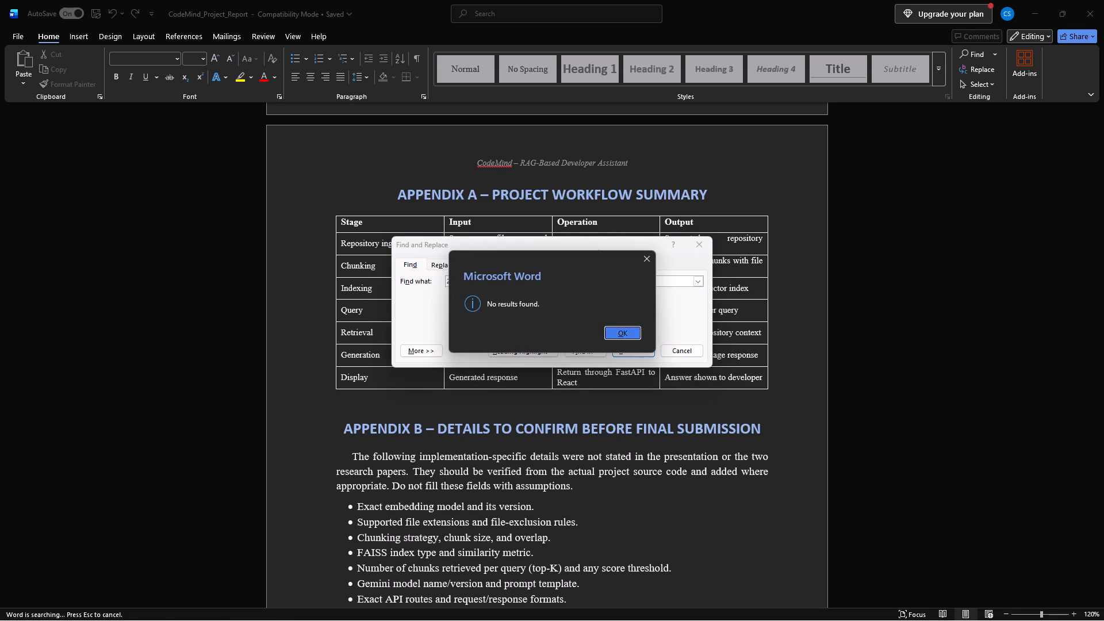
{"action": "left_click", "coordinate": [478, 282]}
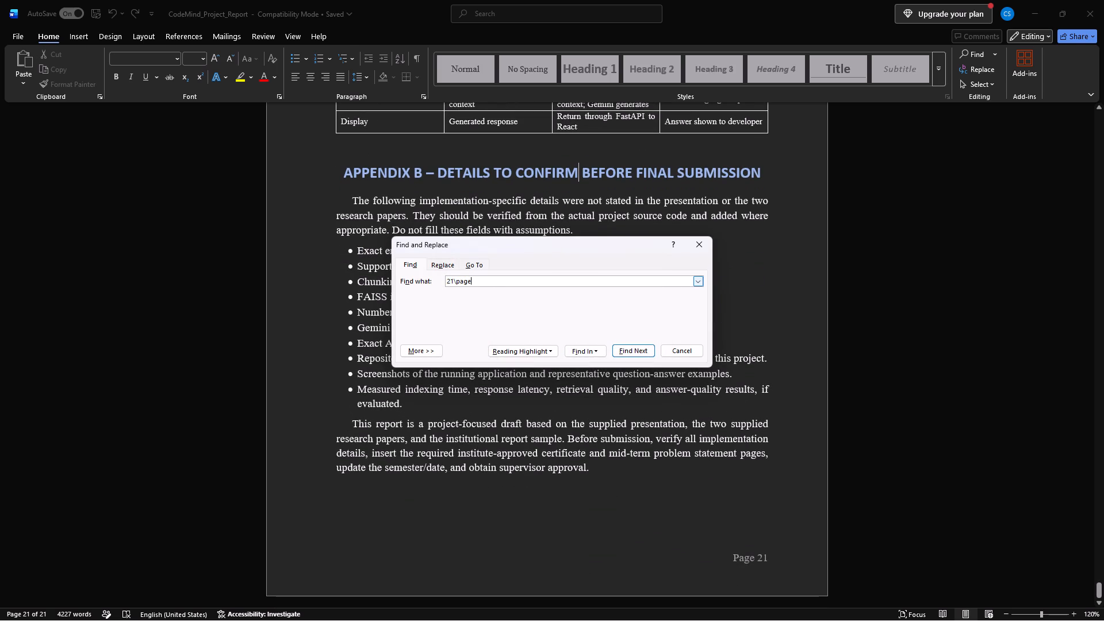
Switch to Brave to recheck ChatGPT's Method 1 steps for deleting a page with content, and return to Word.
{"action": "key", "text": "alt+Tab"}
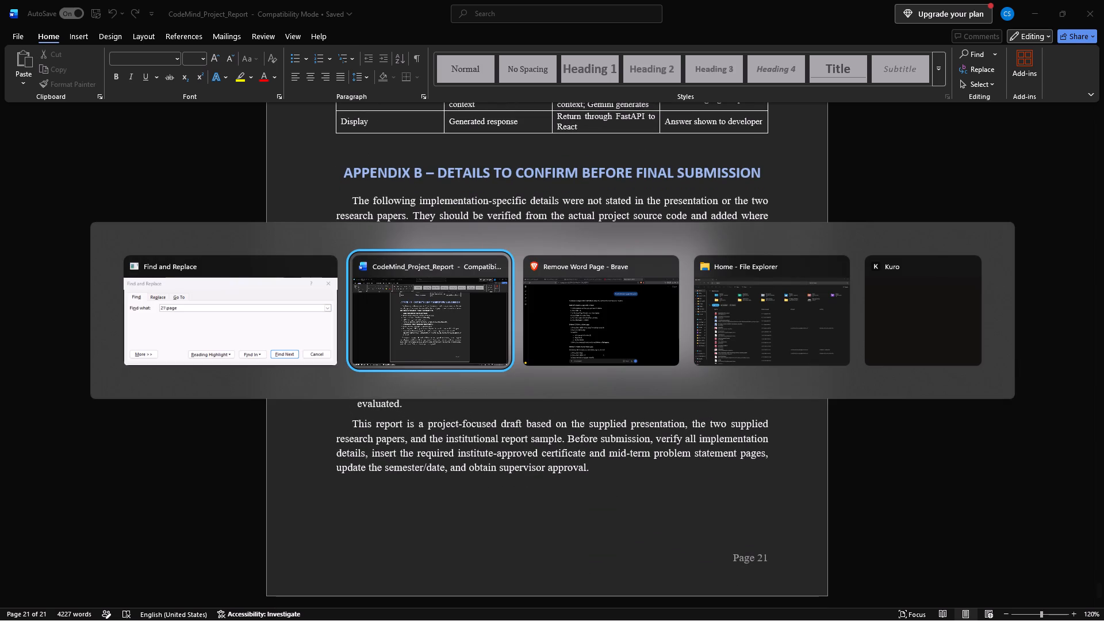
{"action": "key", "text": "alt+Tab"}
{"action": "key", "text": "alt+Tab"}
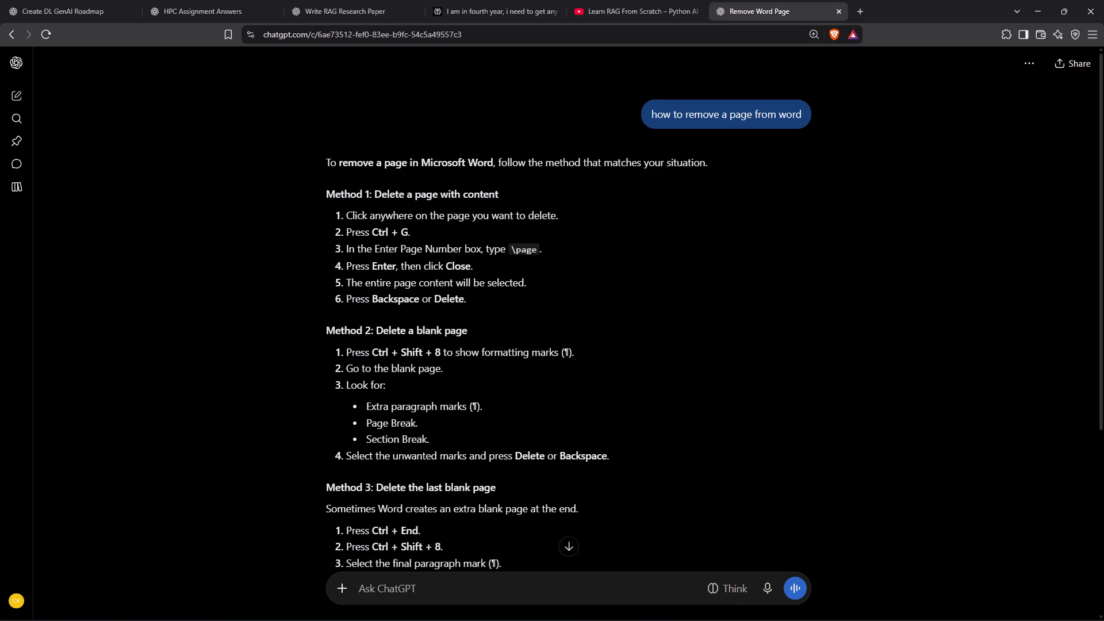
{"action": "key", "text": "alt+Tab"}
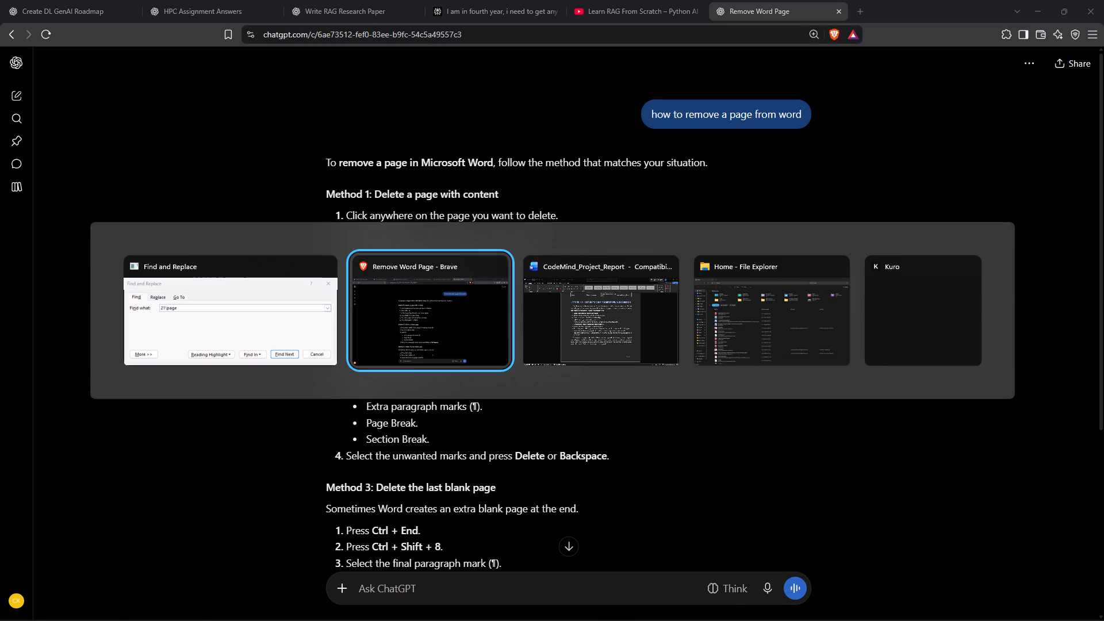
{"action": "key", "text": "alt+Tab"}
{"action": "key", "text": "alt+Tab"}
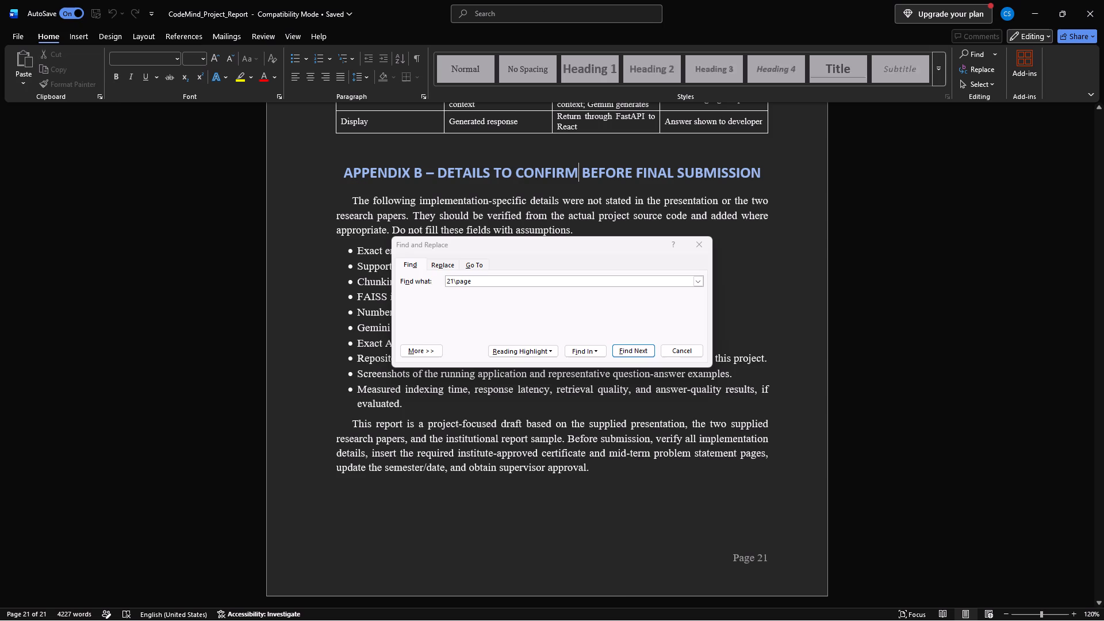
Repeat the "21\page" search within the main document and close Find and Replace.
{"action": "left_click", "coordinate": [478, 282]}
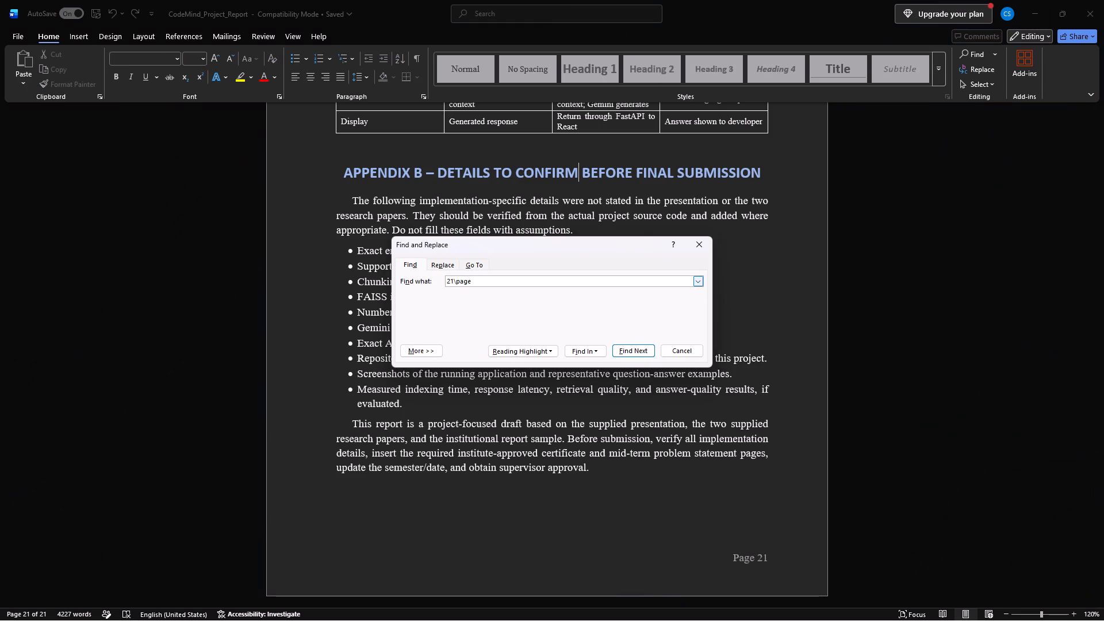
{"action": "left_click", "coordinate": [596, 351]}
{"action": "left_click", "coordinate": [595, 364]}
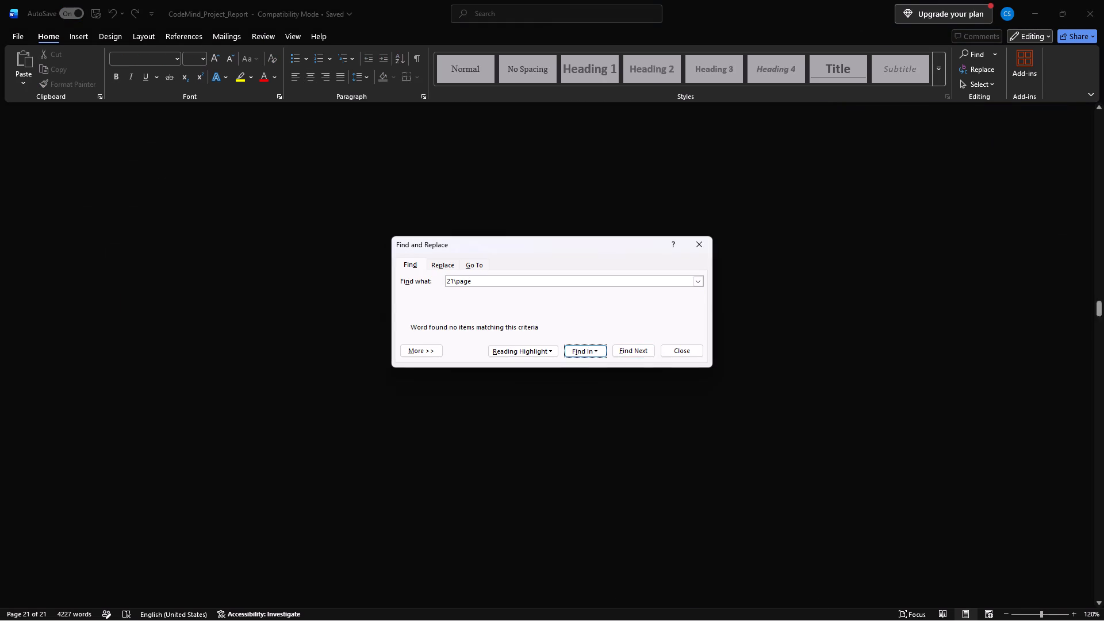
{"action": "left_click", "coordinate": [589, 352]}
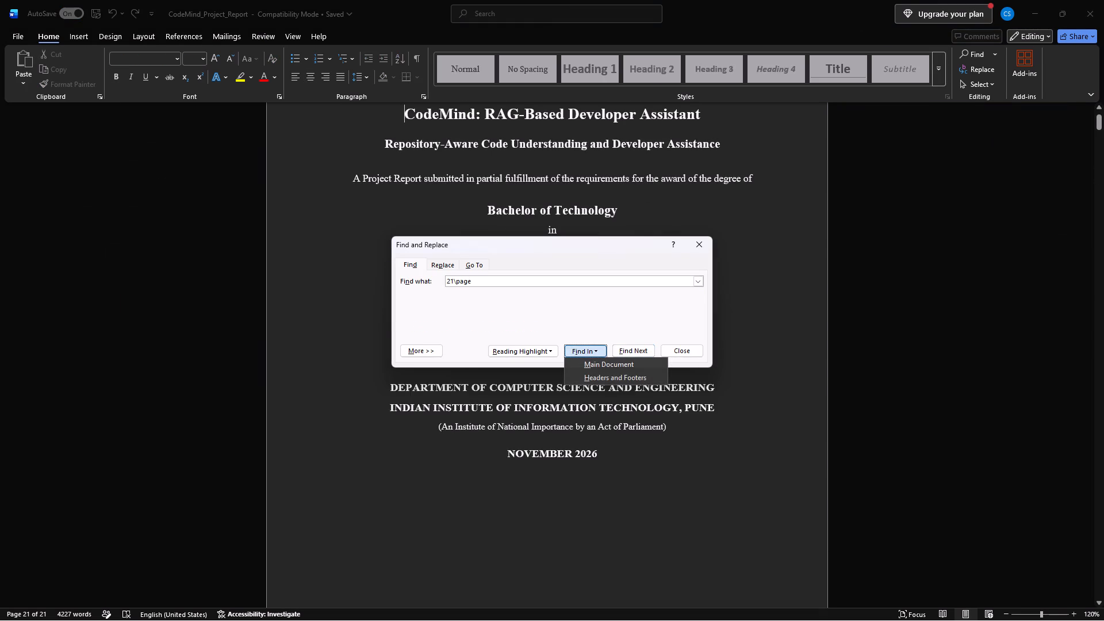
{"action": "left_click", "coordinate": [596, 353]}
{"action": "left_click", "coordinate": [628, 347]}
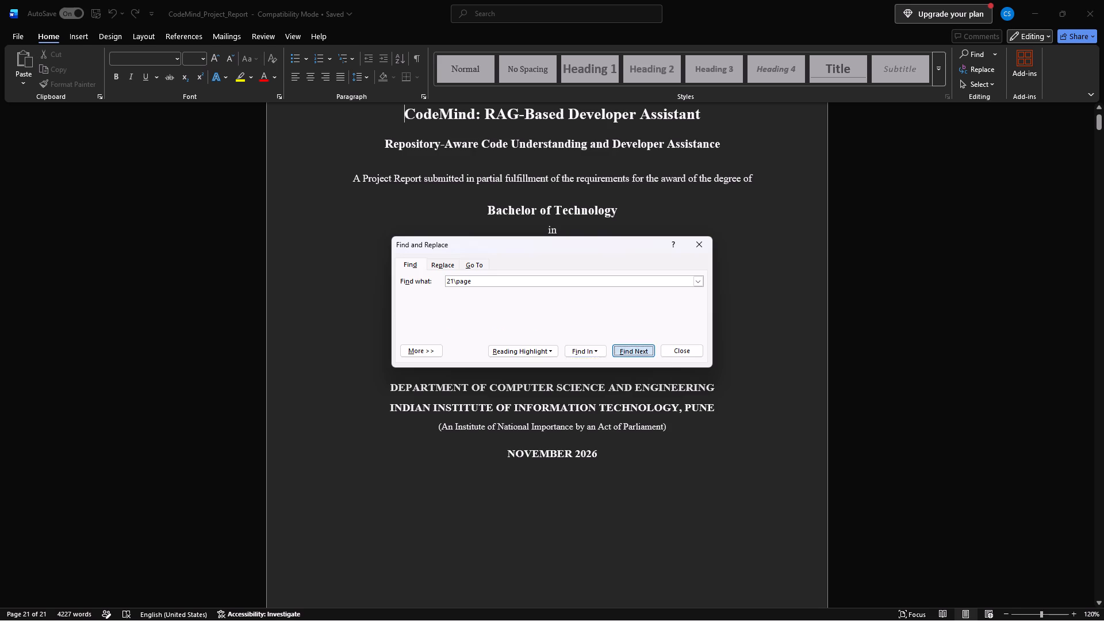
{"action": "left_click", "coordinate": [627, 332]}
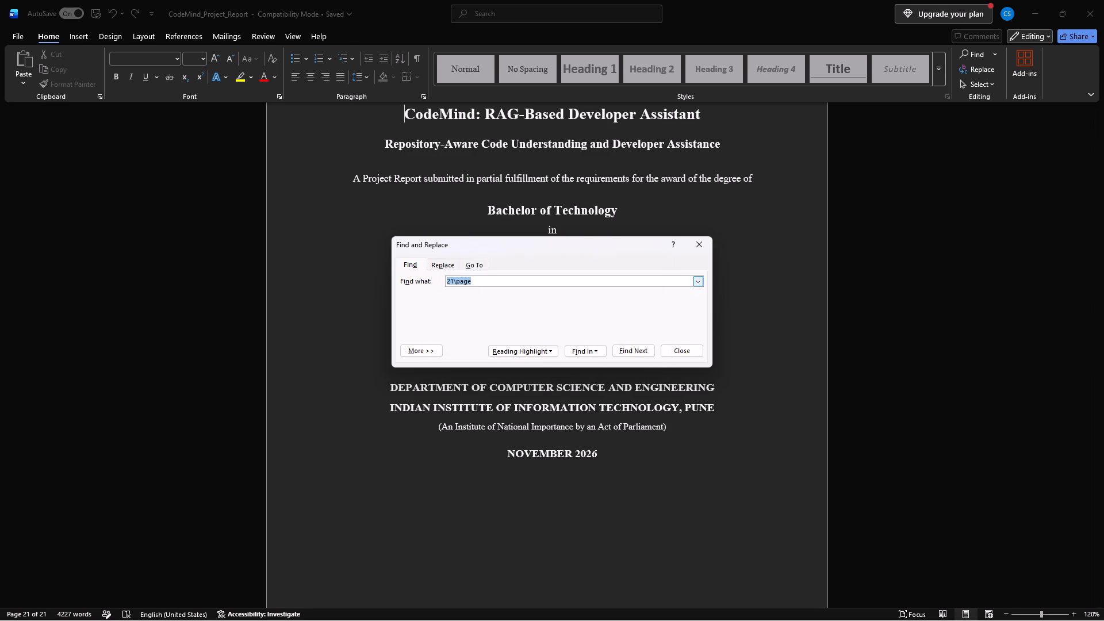
{"action": "left_click", "coordinate": [699, 247]}
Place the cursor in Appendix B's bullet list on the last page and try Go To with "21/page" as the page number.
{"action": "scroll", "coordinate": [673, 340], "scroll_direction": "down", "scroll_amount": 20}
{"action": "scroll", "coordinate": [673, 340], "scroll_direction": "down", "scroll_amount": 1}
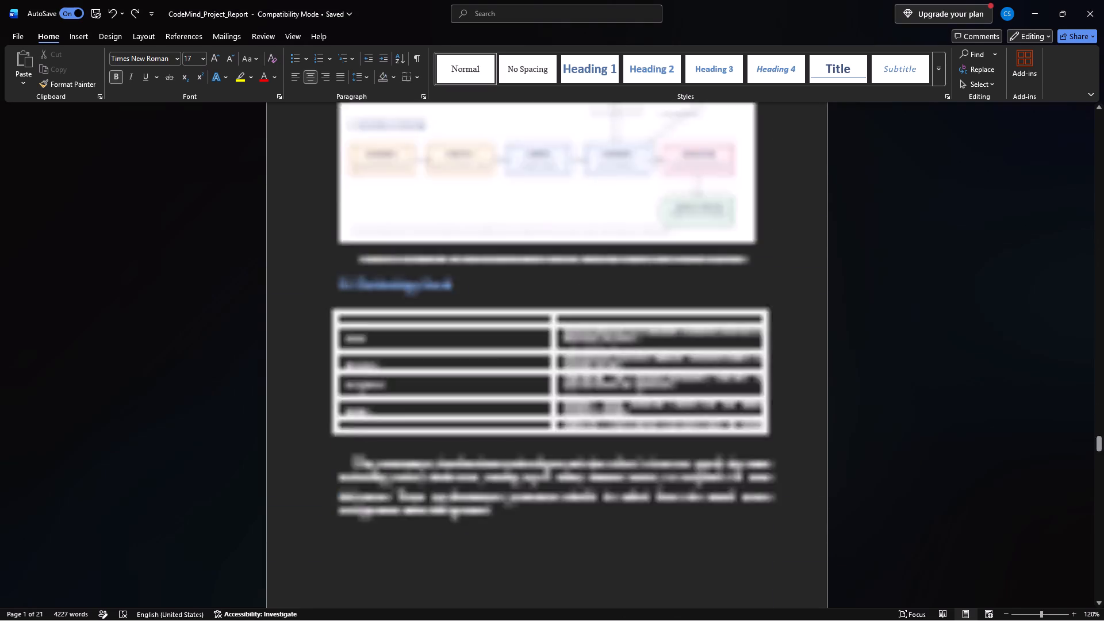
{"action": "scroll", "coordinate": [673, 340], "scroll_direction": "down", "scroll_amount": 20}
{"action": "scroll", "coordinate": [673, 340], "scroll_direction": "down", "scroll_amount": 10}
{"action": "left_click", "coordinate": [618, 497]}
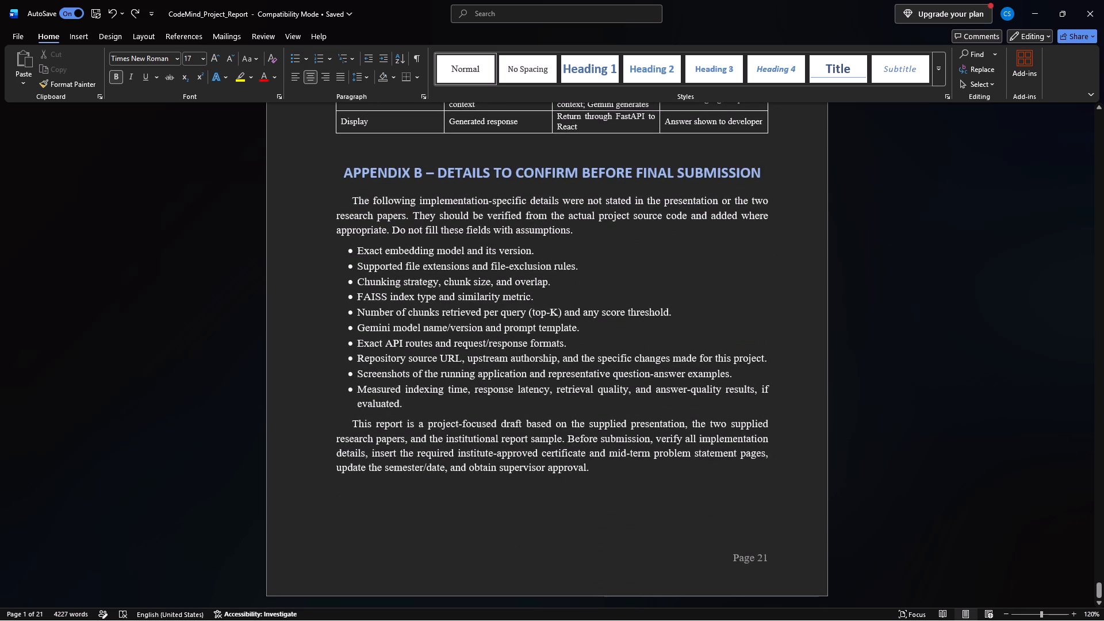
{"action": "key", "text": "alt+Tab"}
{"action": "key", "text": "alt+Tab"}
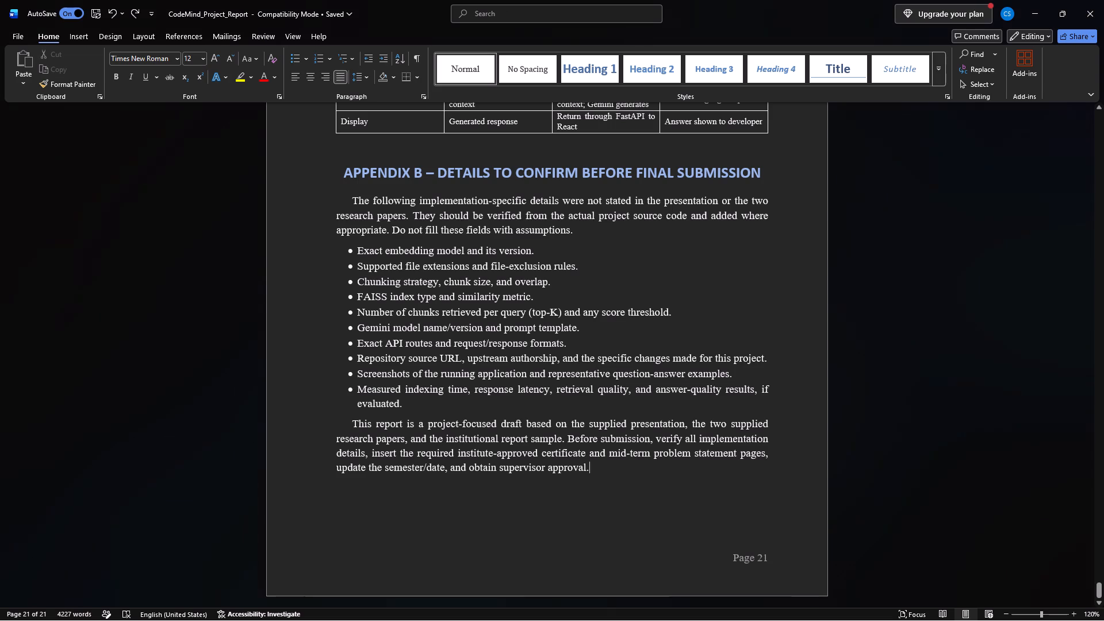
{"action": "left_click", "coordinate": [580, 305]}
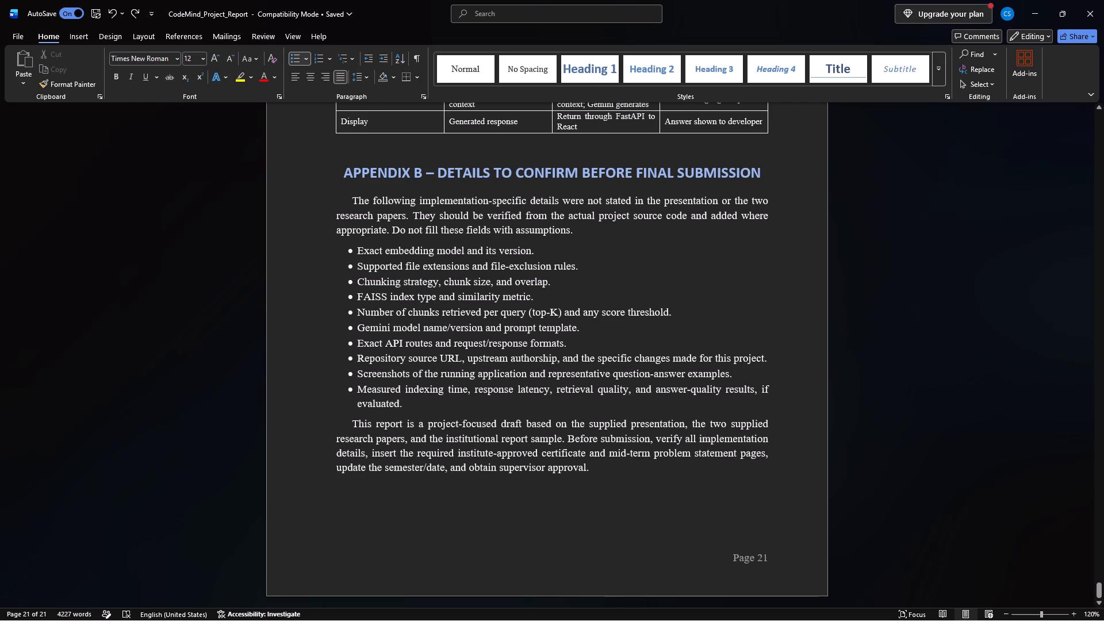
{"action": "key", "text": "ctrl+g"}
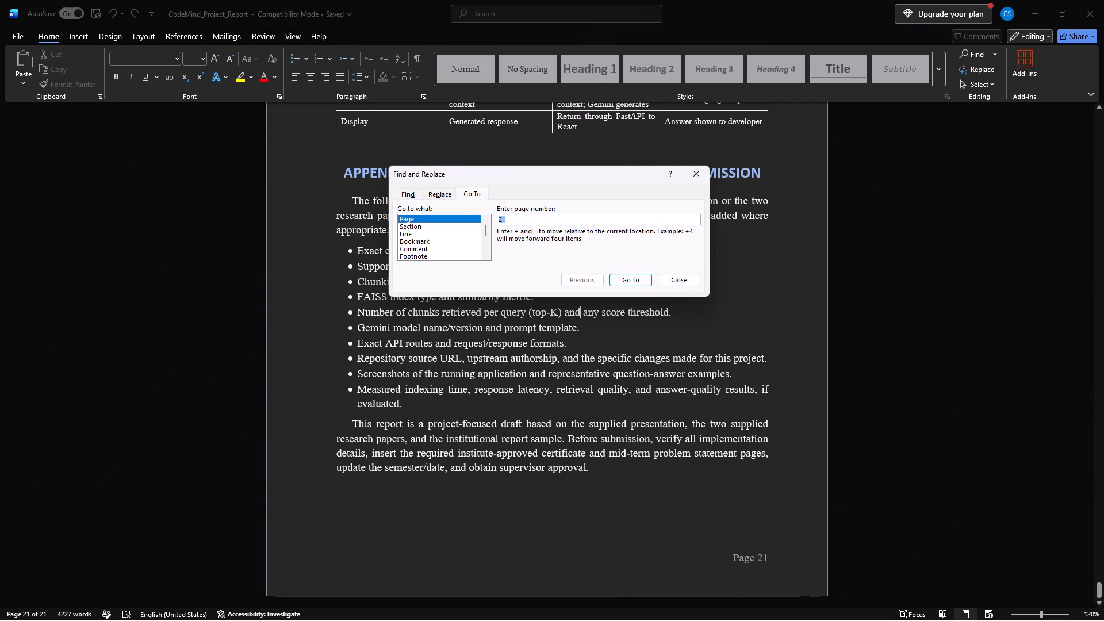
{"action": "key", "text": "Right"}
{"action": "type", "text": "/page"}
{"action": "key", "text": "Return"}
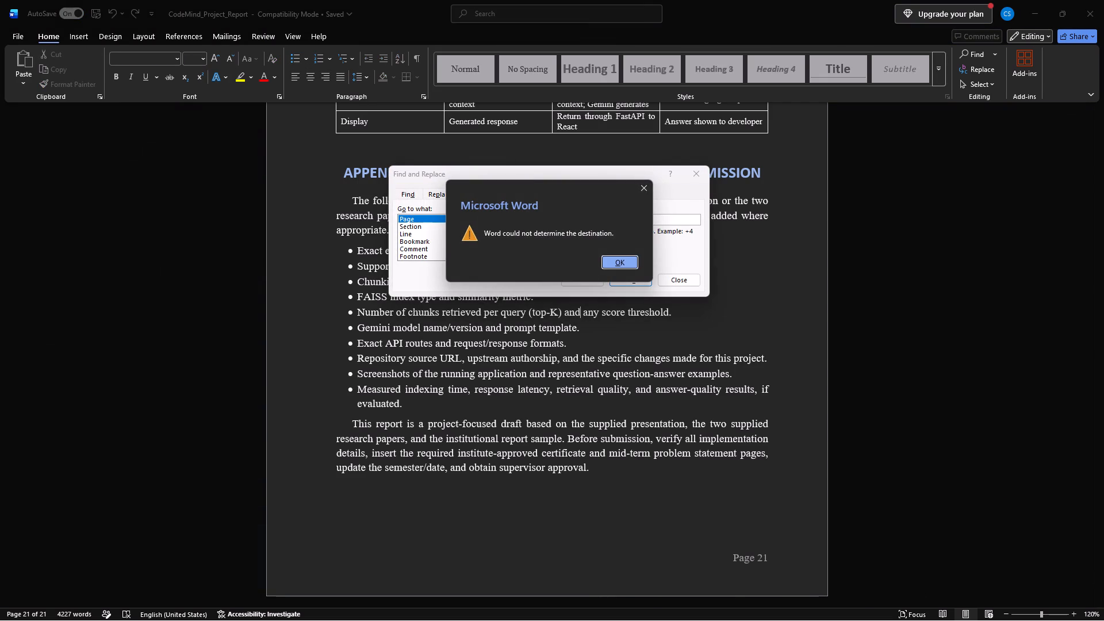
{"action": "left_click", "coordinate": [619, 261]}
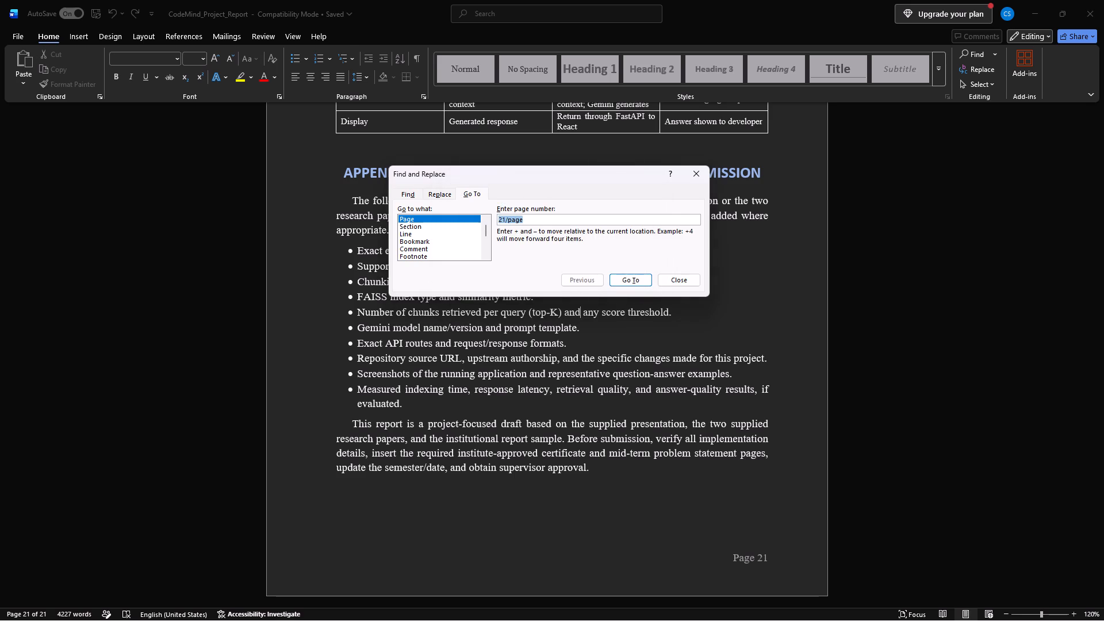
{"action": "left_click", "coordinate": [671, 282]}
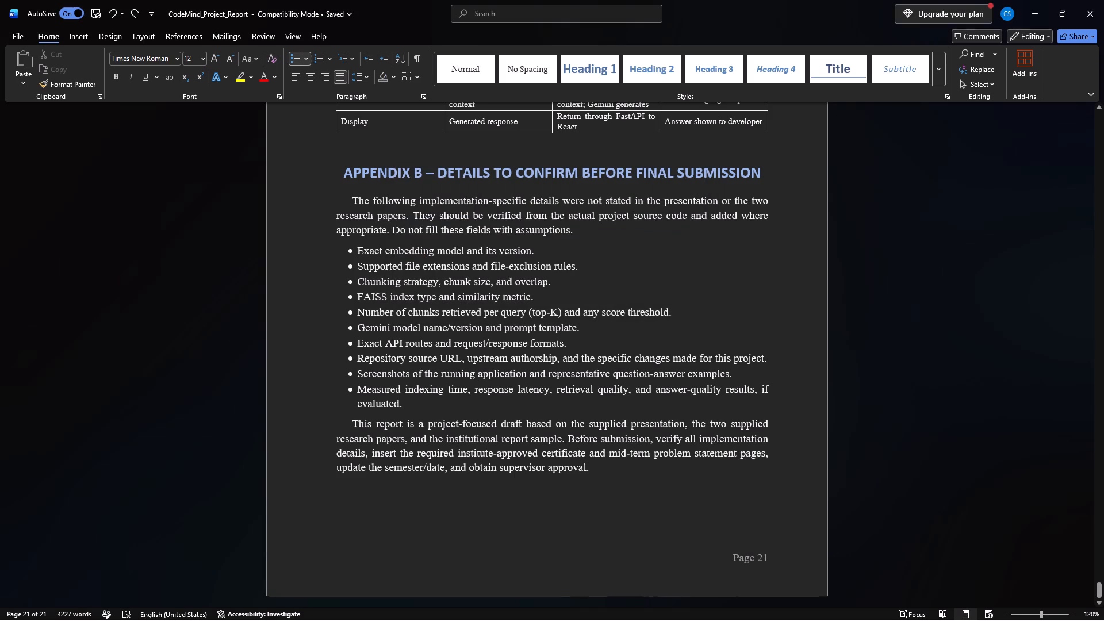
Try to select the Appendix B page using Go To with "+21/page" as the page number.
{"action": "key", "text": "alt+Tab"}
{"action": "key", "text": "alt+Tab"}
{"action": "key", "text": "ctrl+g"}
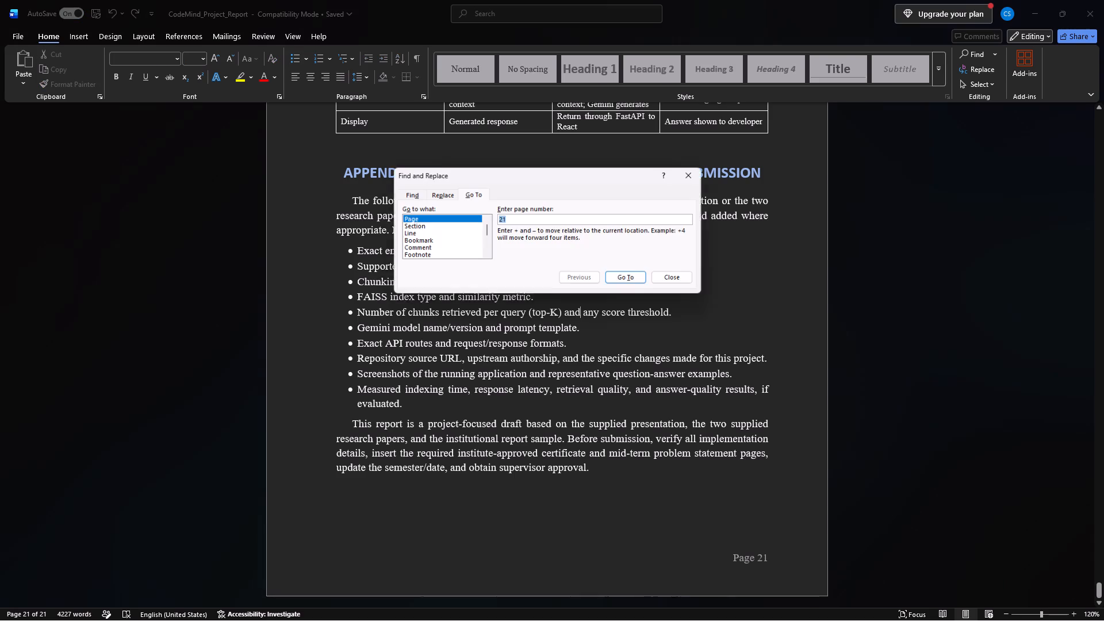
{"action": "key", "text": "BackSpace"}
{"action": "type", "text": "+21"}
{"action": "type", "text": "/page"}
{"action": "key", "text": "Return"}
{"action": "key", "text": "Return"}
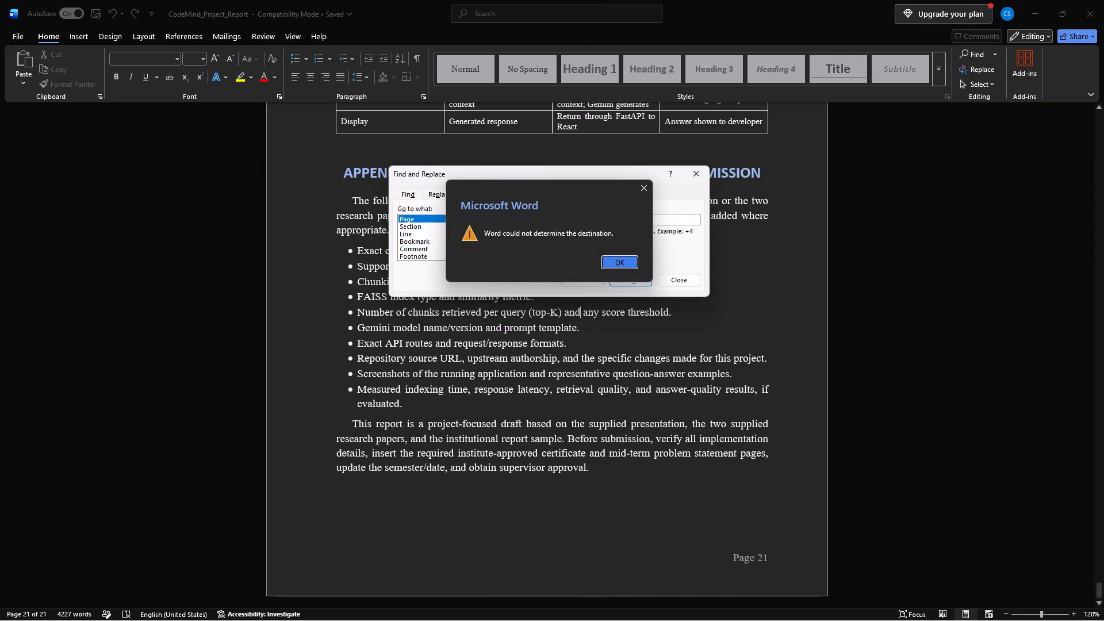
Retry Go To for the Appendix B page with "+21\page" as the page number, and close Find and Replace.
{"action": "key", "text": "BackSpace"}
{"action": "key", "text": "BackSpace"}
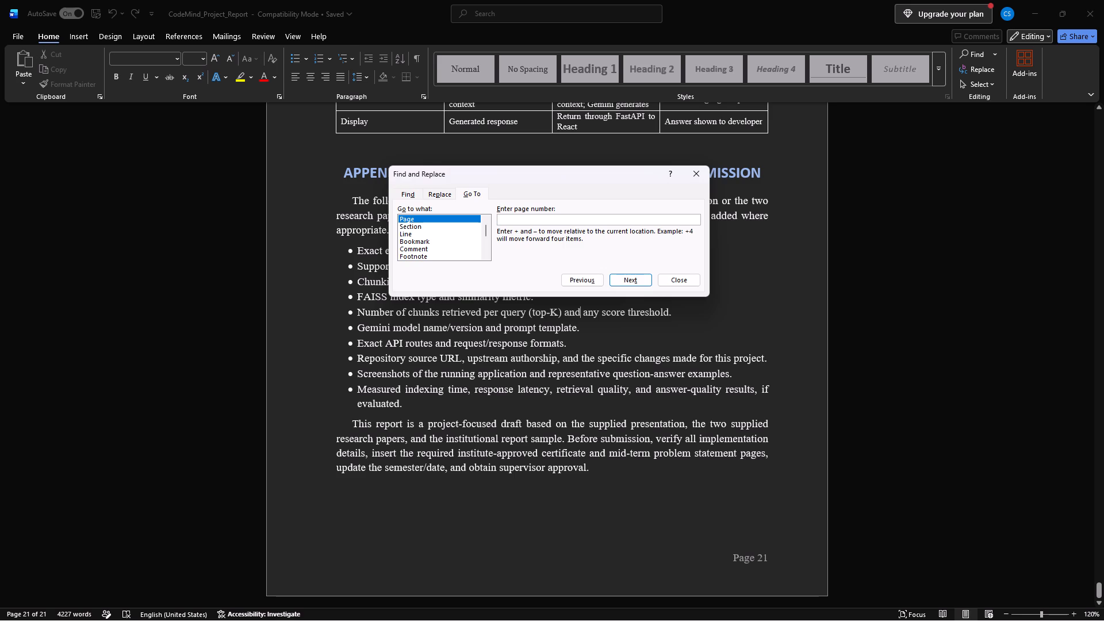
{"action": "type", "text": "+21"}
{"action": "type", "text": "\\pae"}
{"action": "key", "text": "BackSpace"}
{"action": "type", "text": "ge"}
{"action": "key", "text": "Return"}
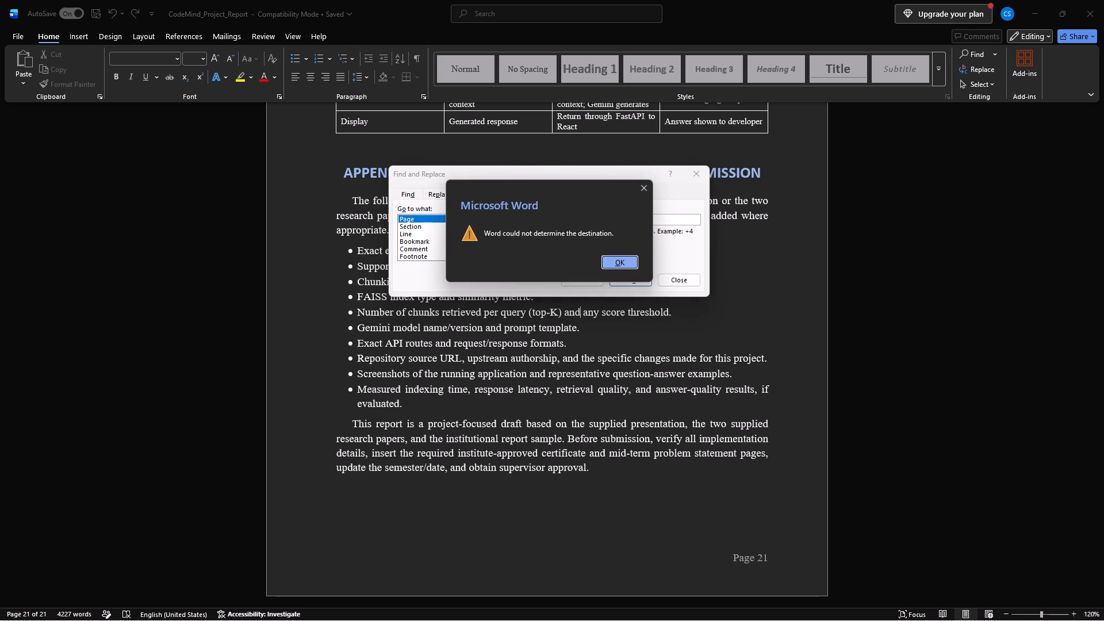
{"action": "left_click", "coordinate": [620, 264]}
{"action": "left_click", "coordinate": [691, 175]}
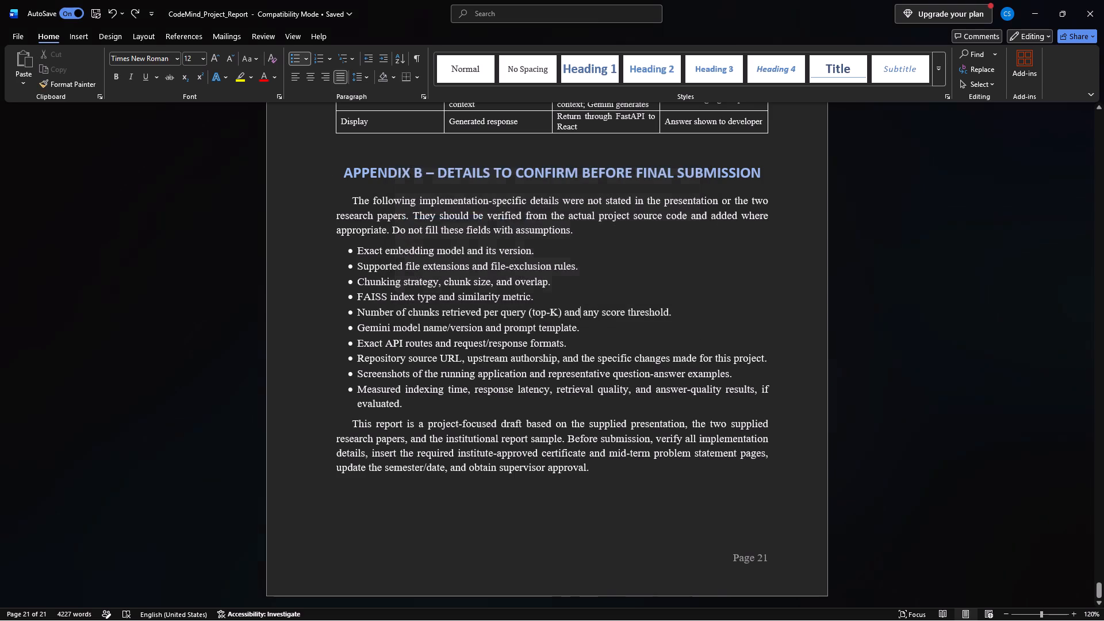
Switch to Brave and reread ChatGPT's Method 1, from entering the page number through deleting the selected page content.
{"action": "key", "text": "alt+Tab"}
{"action": "left_click_drag", "start_coordinate": [524, 230], "coordinate": [523, 329]}
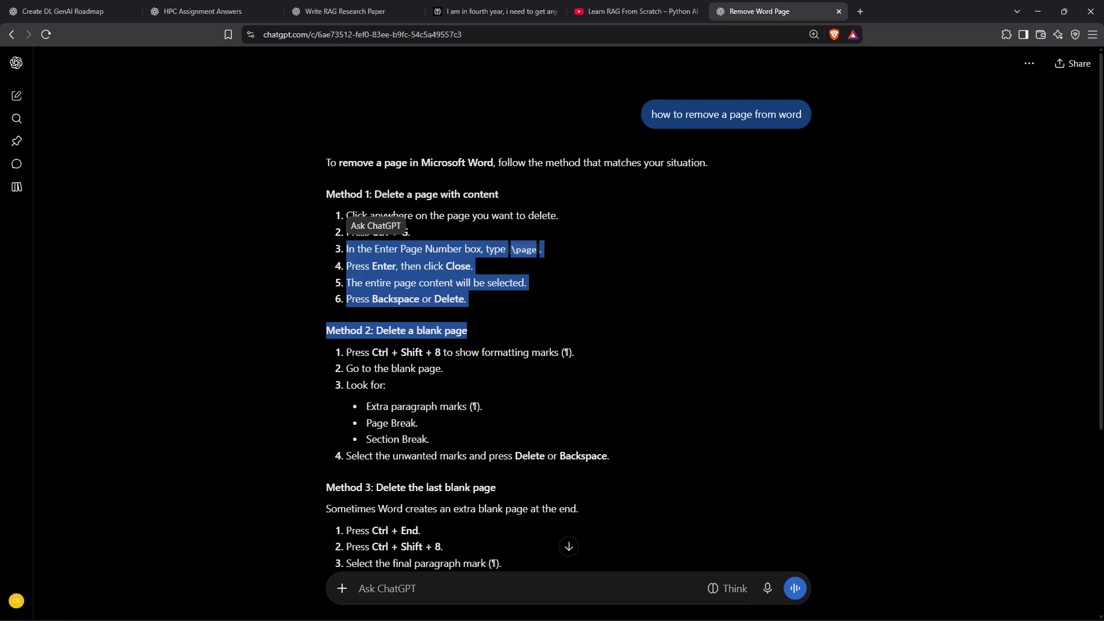
{"action": "left_click", "coordinate": [523, 329]}
{"action": "left_click_drag", "start_coordinate": [374, 273], "coordinate": [471, 262]}
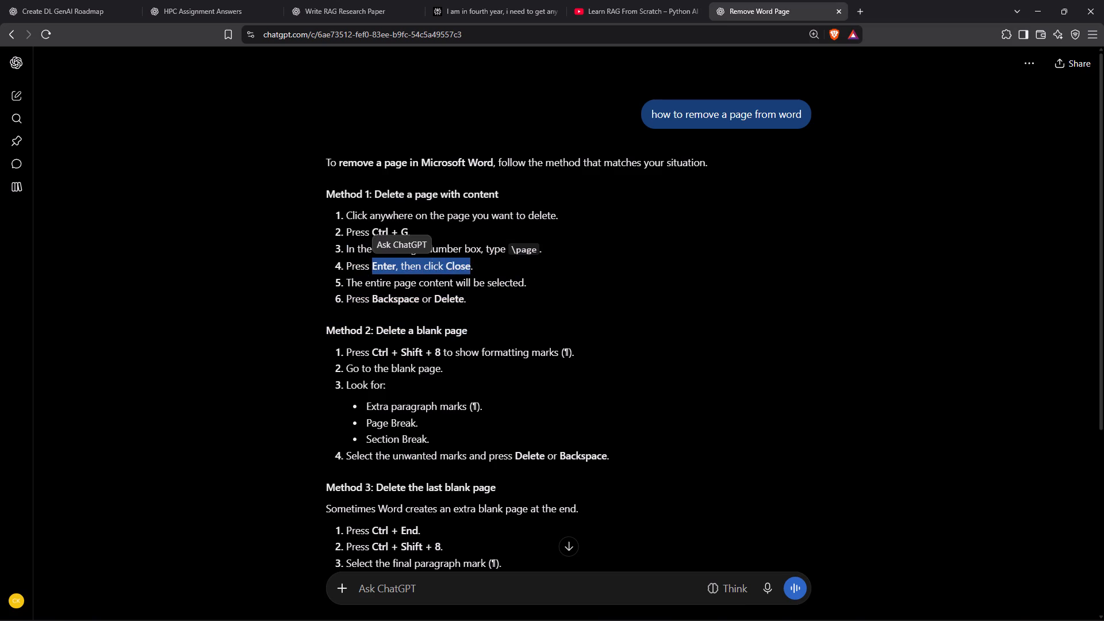
{"action": "left_click", "coordinate": [471, 262]}
{"action": "left_click_drag", "start_coordinate": [367, 288], "coordinate": [522, 289]}
{"action": "left_click", "coordinate": [522, 289]}
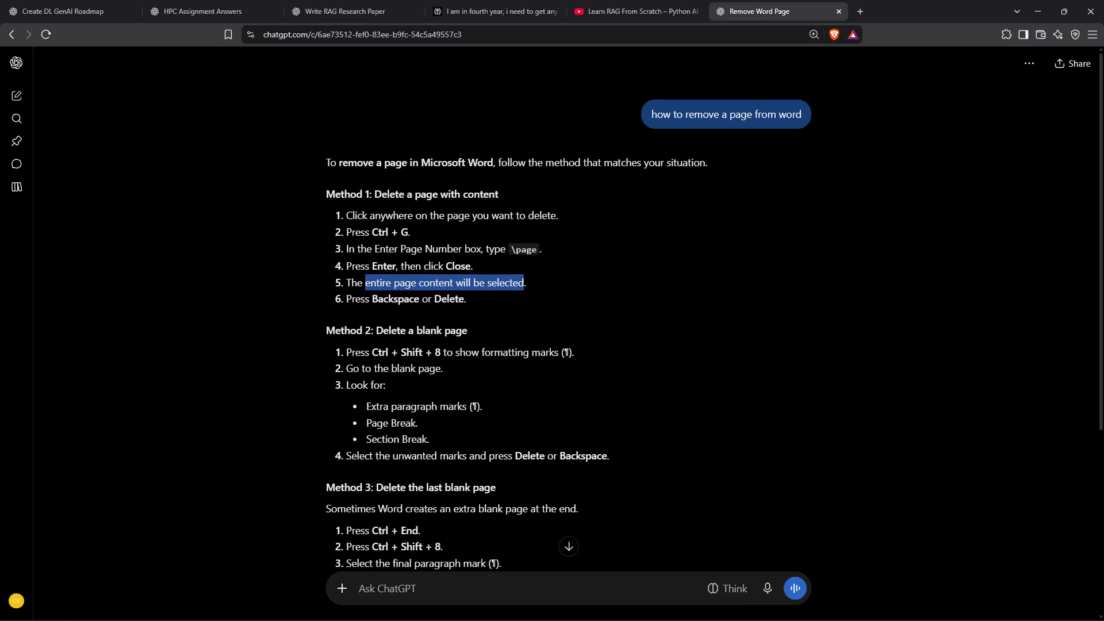
{"action": "left_click_drag", "start_coordinate": [408, 289], "coordinate": [486, 306]}
{"action": "left_click", "coordinate": [486, 306]}
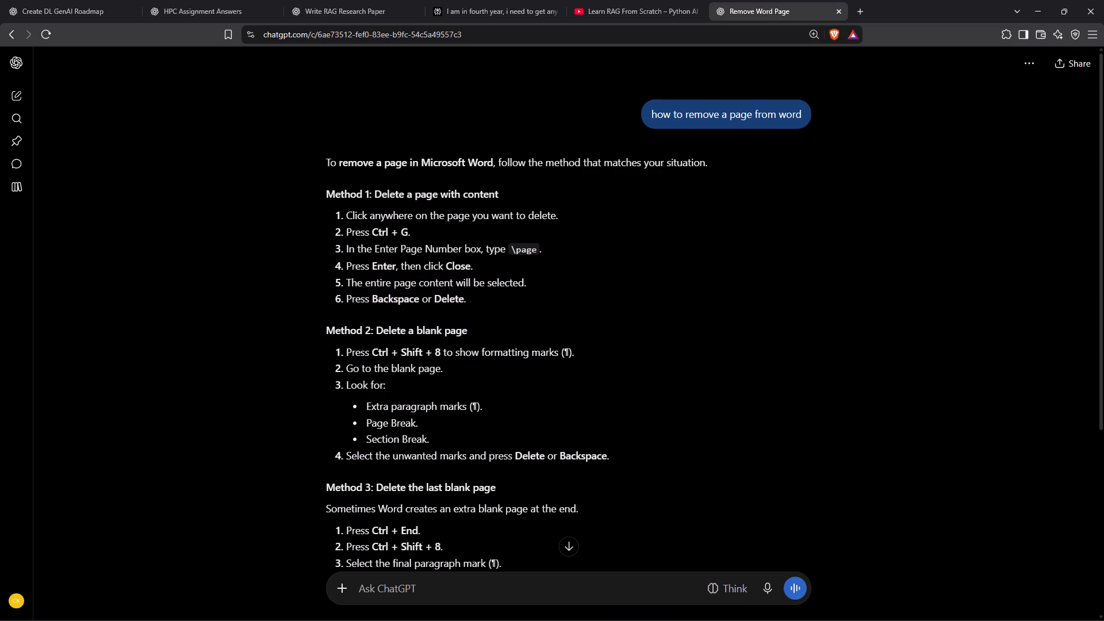
Reread ChatGPT's Method 1 for deleting a page with content, focusing on what to enter as the page number.
{"action": "left_click_drag", "start_coordinate": [369, 302], "coordinate": [478, 297]}
{"action": "left_click", "coordinate": [478, 297]}
{"action": "left_click_drag", "start_coordinate": [373, 195], "coordinate": [494, 319]}
{"action": "left_click", "coordinate": [494, 319]}
{"action": "left_click_drag", "start_coordinate": [370, 213], "coordinate": [400, 229]}
{"action": "left_click", "coordinate": [400, 229]}
{"action": "left_click_drag", "start_coordinate": [370, 244], "coordinate": [476, 246]}
{"action": "left_click", "coordinate": [476, 246]}
{"action": "left_click_drag", "start_coordinate": [482, 251], "coordinate": [339, 247]}
{"action": "left_click", "coordinate": [339, 247]}
{"action": "left_click_drag", "start_coordinate": [390, 247], "coordinate": [464, 248]}
{"action": "left_click", "coordinate": [464, 248]}
{"action": "left_click_drag", "start_coordinate": [445, 250], "coordinate": [554, 255]}
{"action": "left_click", "coordinate": [554, 255]}
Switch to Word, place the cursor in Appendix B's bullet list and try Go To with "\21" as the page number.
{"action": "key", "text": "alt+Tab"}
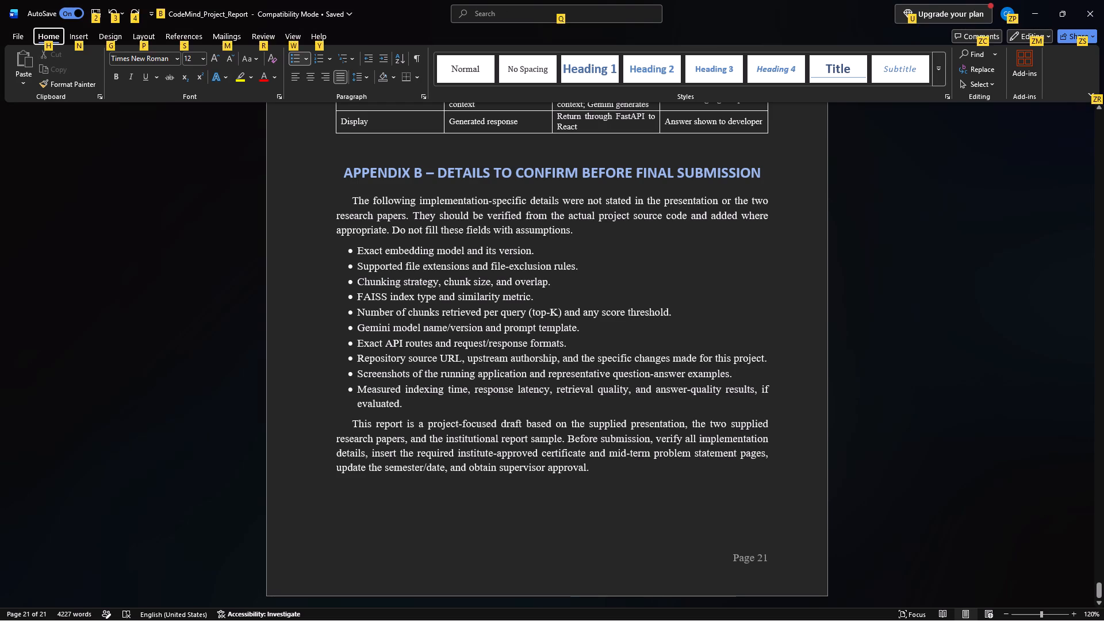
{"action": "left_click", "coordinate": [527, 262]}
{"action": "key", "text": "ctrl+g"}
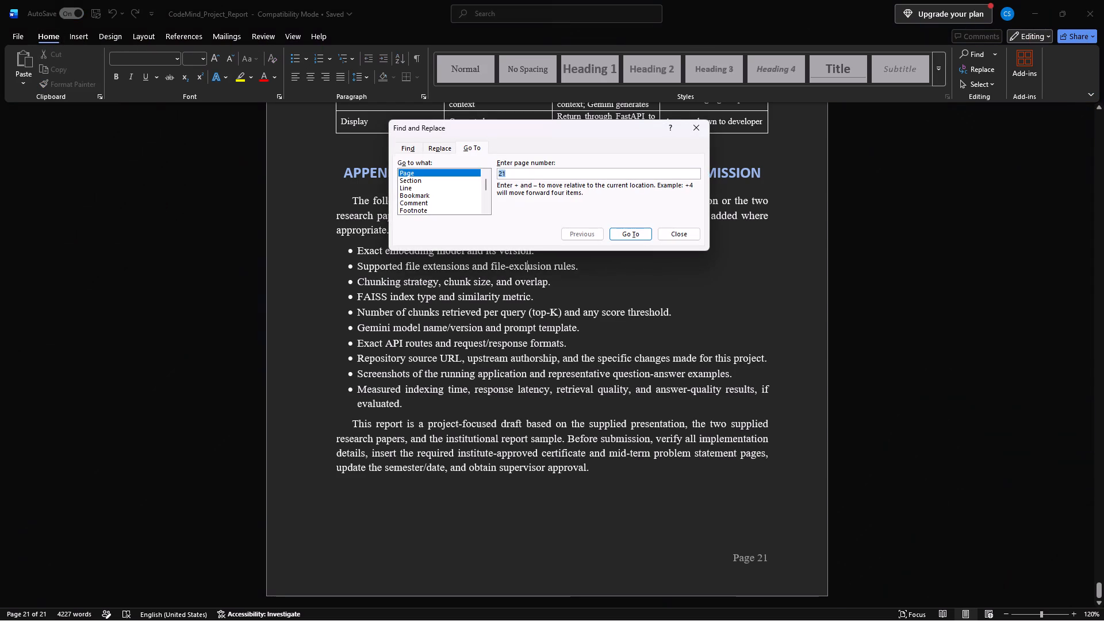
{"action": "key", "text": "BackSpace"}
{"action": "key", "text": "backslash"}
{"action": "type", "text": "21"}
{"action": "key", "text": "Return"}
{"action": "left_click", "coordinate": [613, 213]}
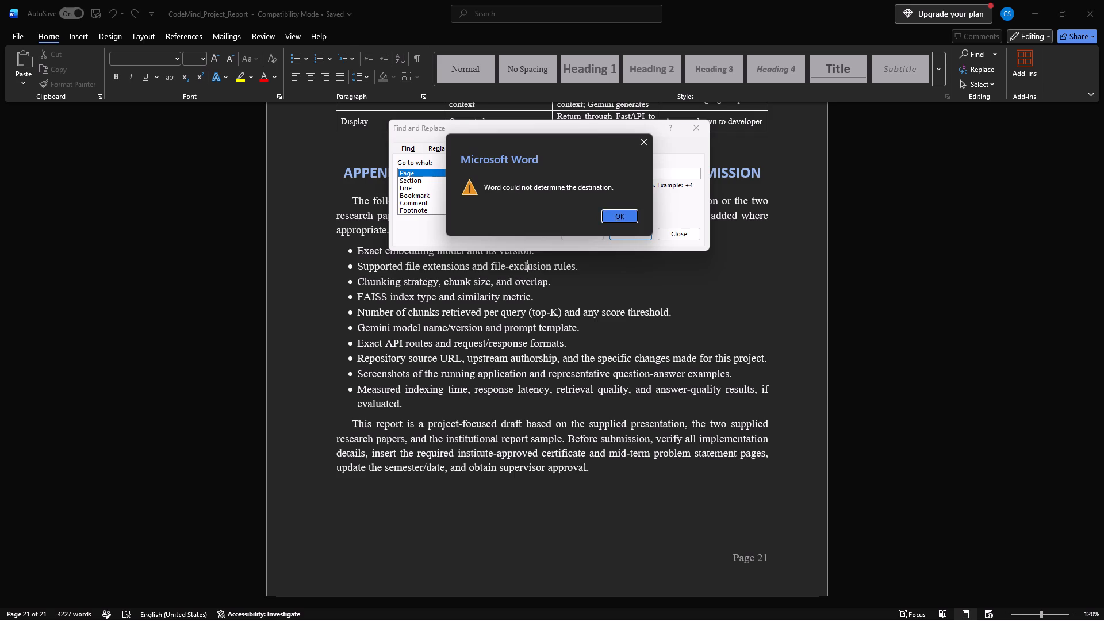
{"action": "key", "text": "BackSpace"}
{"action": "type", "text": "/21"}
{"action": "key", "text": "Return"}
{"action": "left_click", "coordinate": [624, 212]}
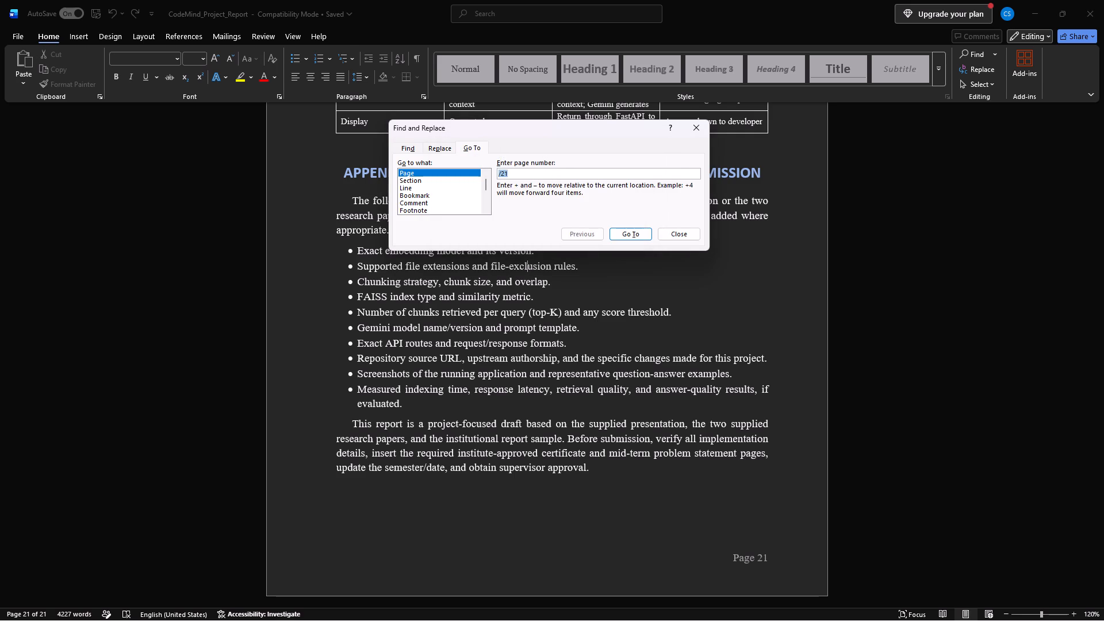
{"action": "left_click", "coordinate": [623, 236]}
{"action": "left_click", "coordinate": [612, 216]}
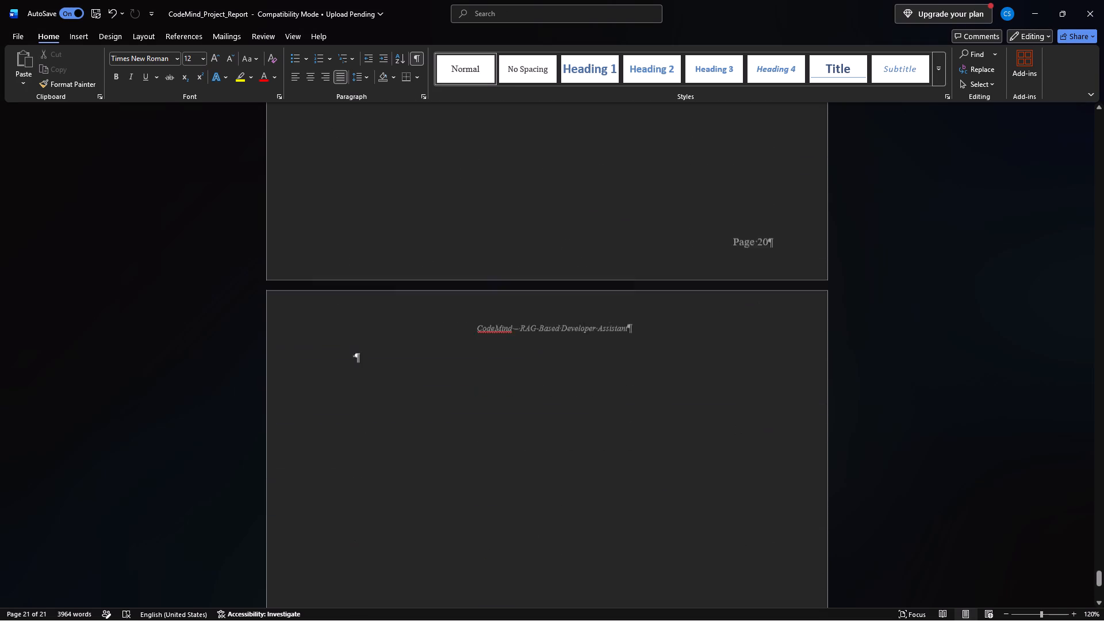
{"action": "left_click", "coordinate": [371, 306]}
{"action": "right_click", "coordinate": [371, 306]}
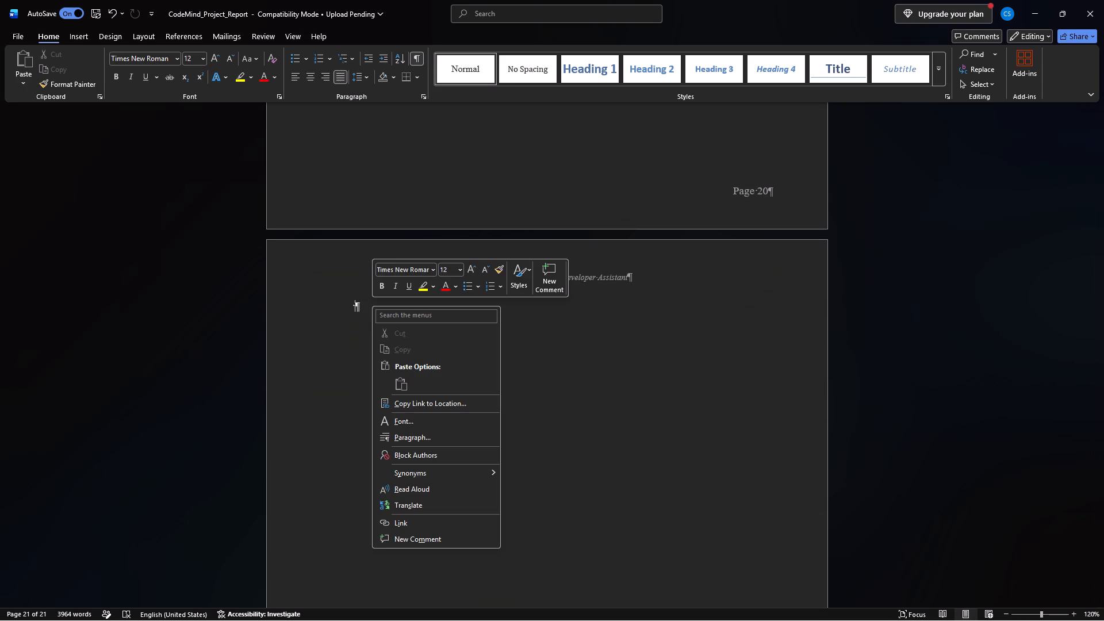
{"action": "left_click", "coordinate": [558, 340]}
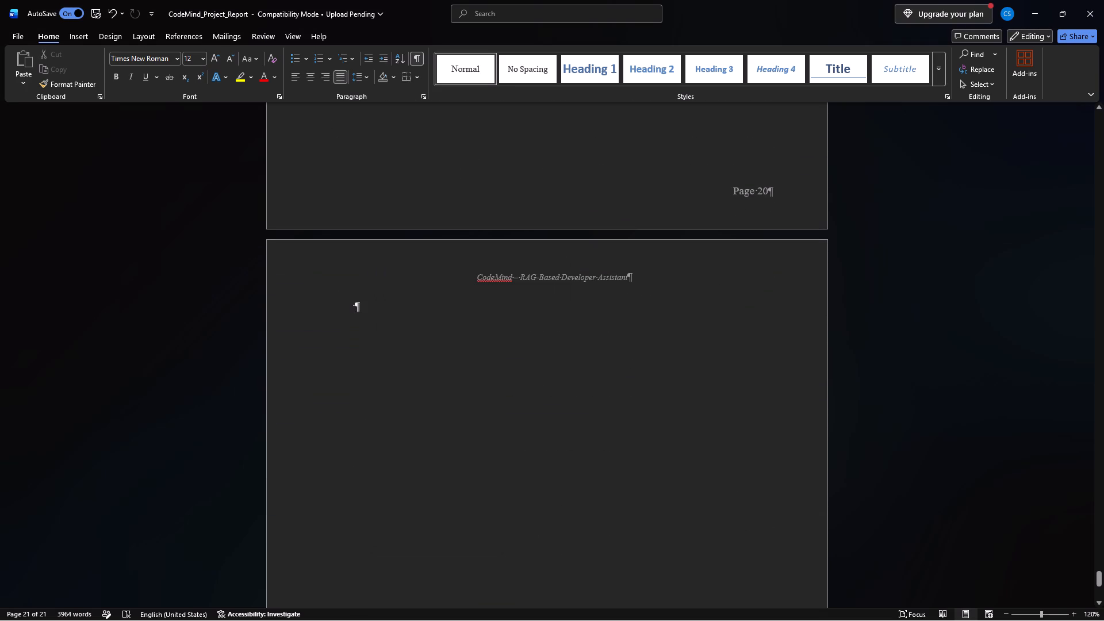
{"action": "key", "text": "BackSpace"}
{"action": "key", "text": "Right"}
{"action": "key", "text": "Right"}
{"action": "key", "text": "Right"}
{"action": "key", "text": "Right"}
{"action": "key", "text": "BackSpace"}
{"action": "key", "text": "BackSpace"}
{"action": "key", "text": "BackSpace"}
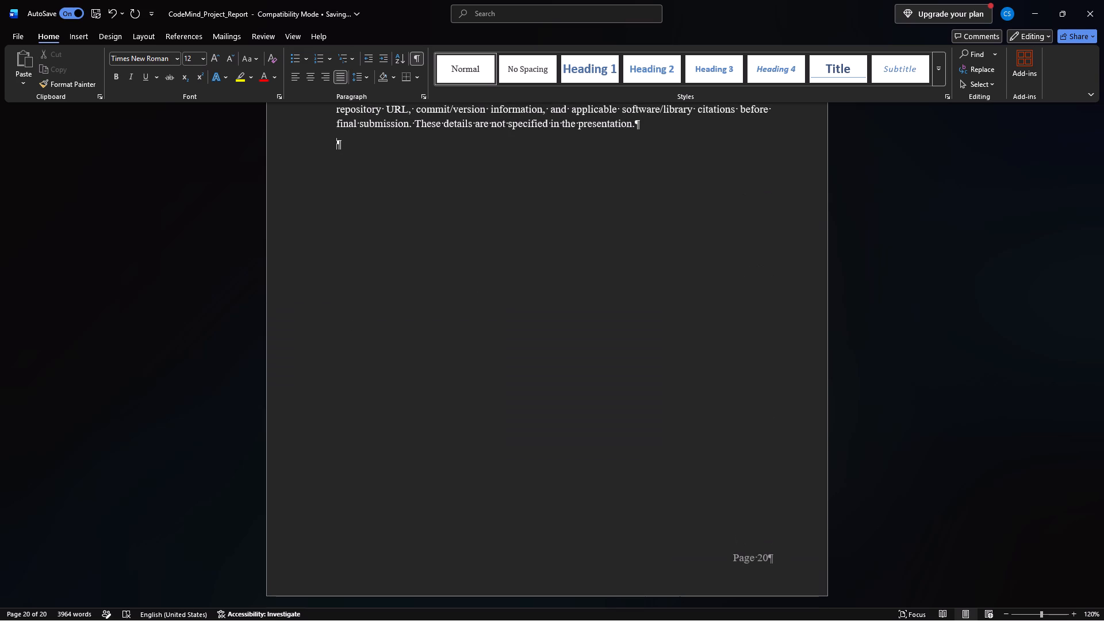
Hide the formatting marks in the report while at the empty last line of the References page.
{"action": "scroll", "coordinate": [434, 338], "scroll_direction": "down", "scroll_amount": 2}
{"action": "scroll", "coordinate": [434, 338], "scroll_direction": "up", "scroll_amount": 1}
{"action": "scroll", "coordinate": [375, 350], "scroll_direction": "up", "scroll_amount": 1}
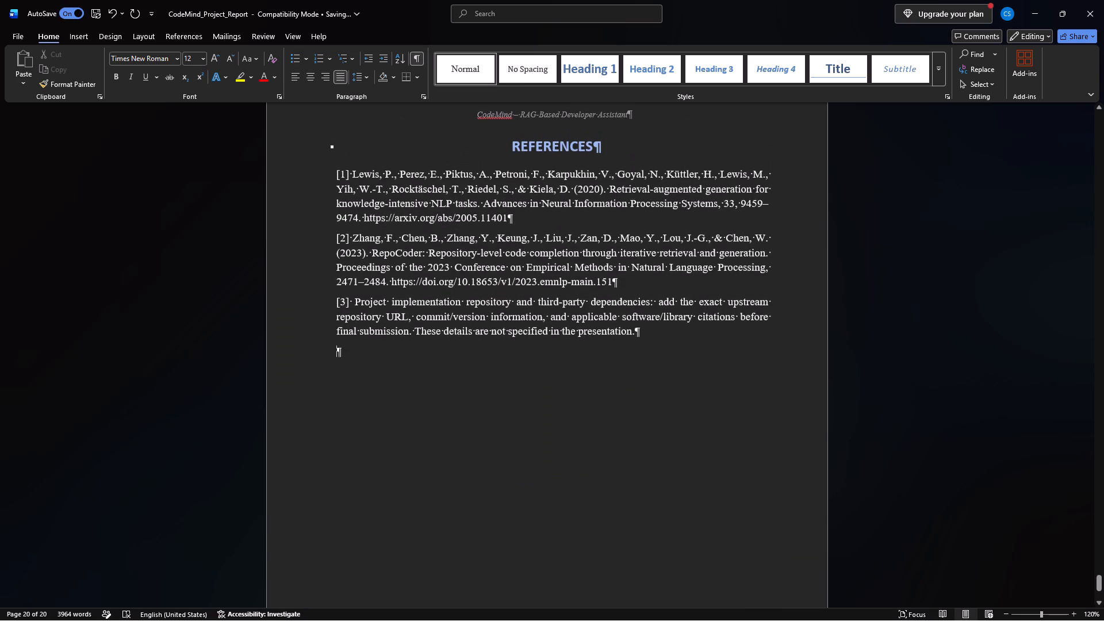
{"action": "left_click", "coordinate": [351, 352]}
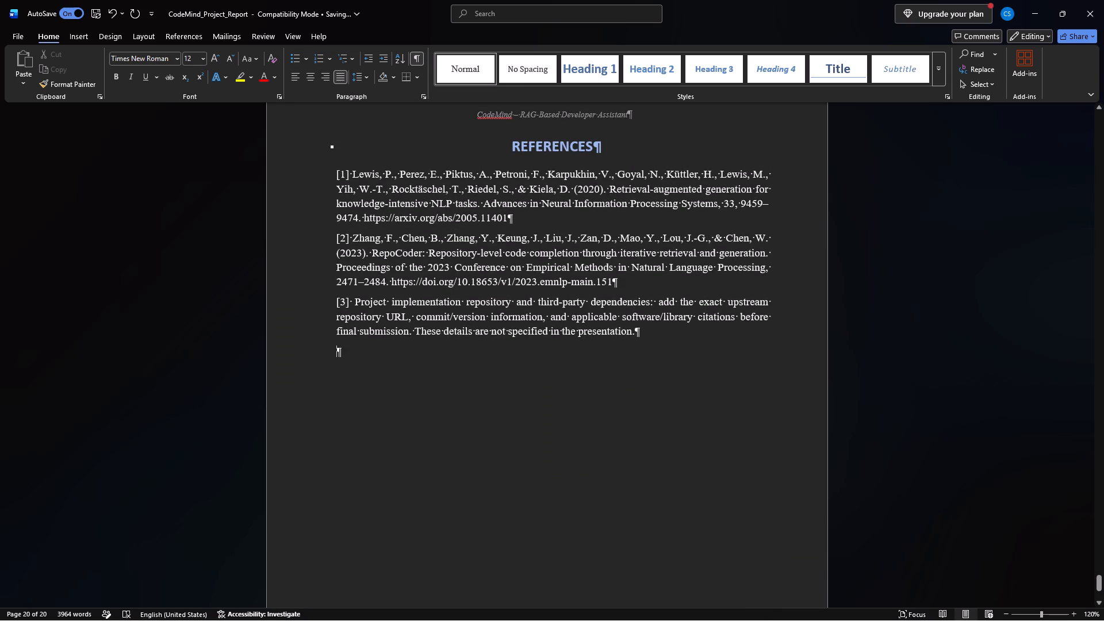
{"action": "key", "text": "ctrl+shift+8"}
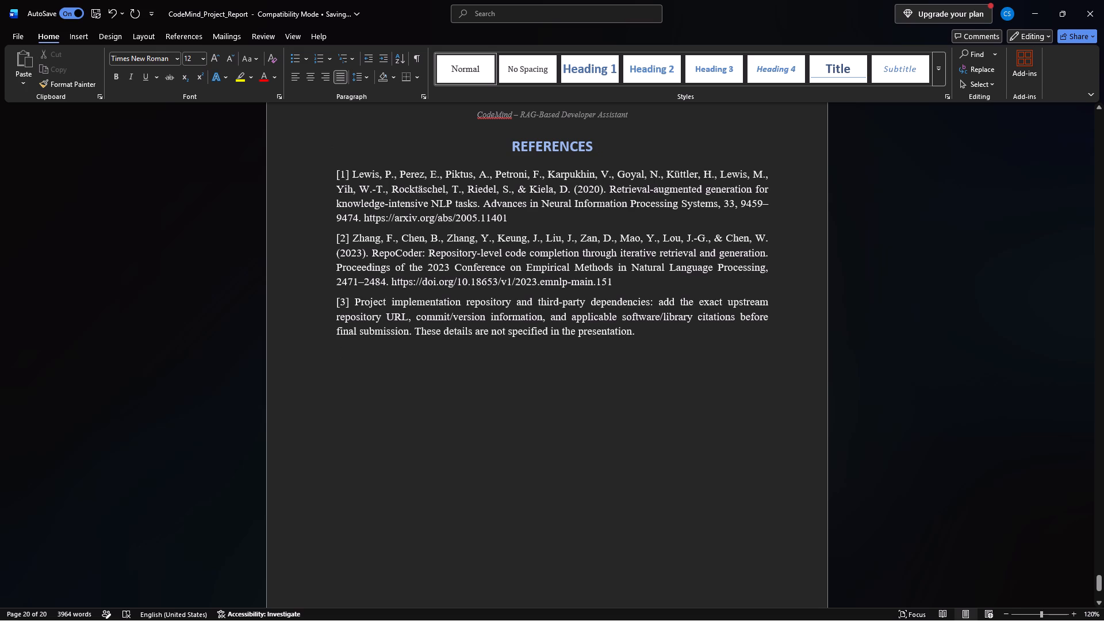
{"action": "key", "text": "ctrl+shift+8"}
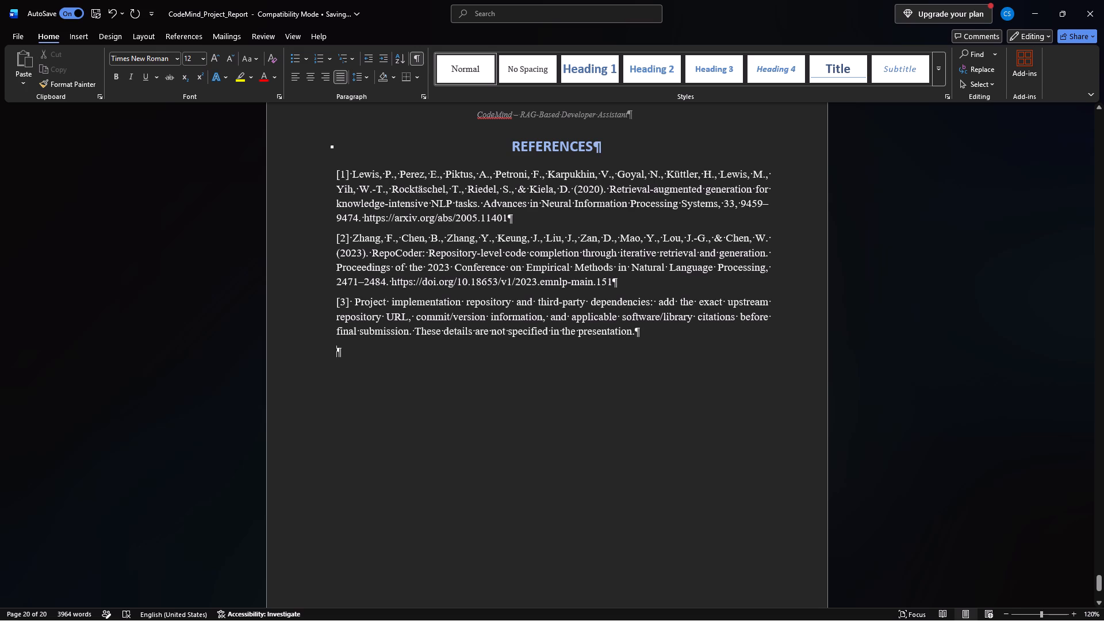
{"action": "key", "text": "ctrl+shift+8"}
Look through the report from the References page back to the cover page to check the layout of its chapters.
{"action": "scroll", "coordinate": [397, 386], "scroll_direction": "down", "scroll_amount": 6}
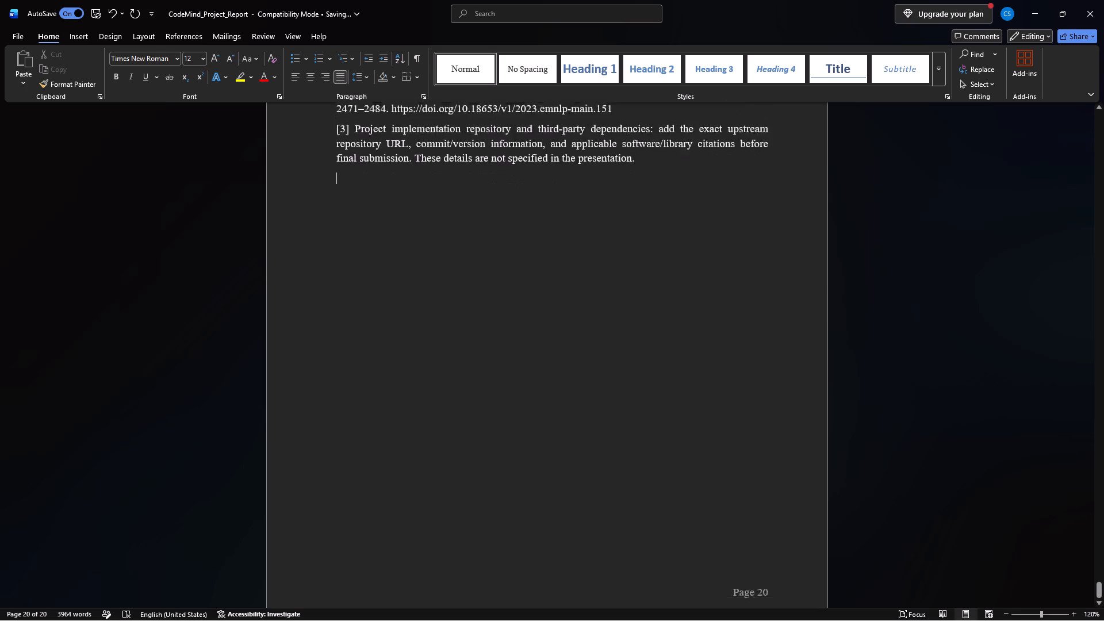
{"action": "scroll", "coordinate": [397, 386], "scroll_direction": "down", "scroll_amount": 7}
{"action": "scroll", "coordinate": [397, 386], "scroll_direction": "up", "scroll_amount": 20}
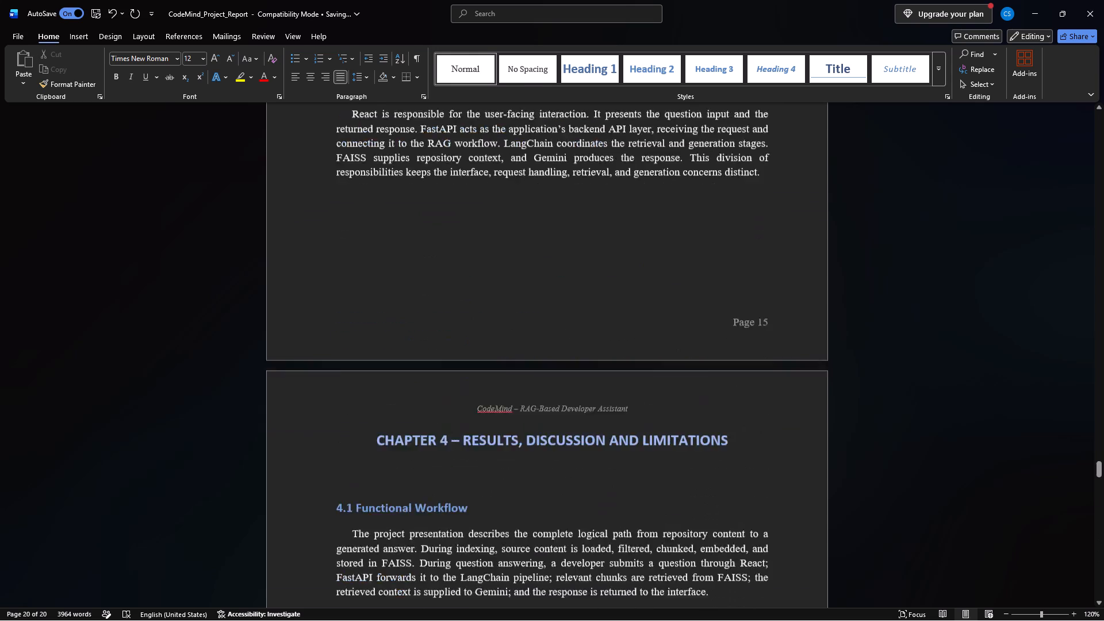
{"action": "scroll", "coordinate": [397, 386], "scroll_direction": "down", "scroll_amount": 2}
{"action": "scroll", "coordinate": [397, 386], "scroll_direction": "up", "scroll_amount": 8}
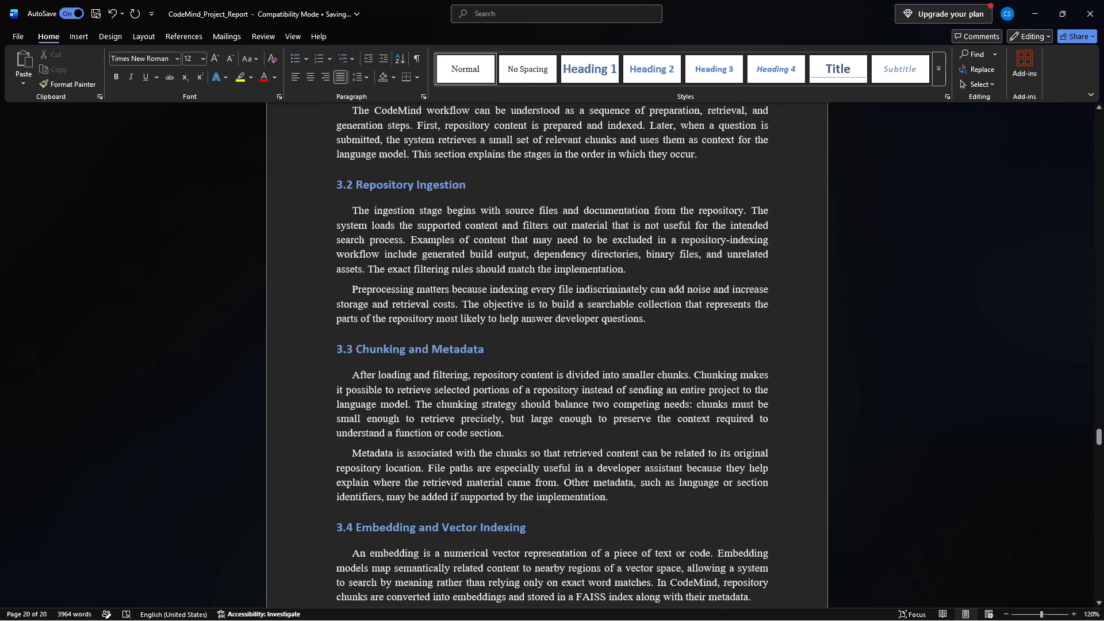
{"action": "scroll", "coordinate": [397, 386], "scroll_direction": "up", "scroll_amount": 5}
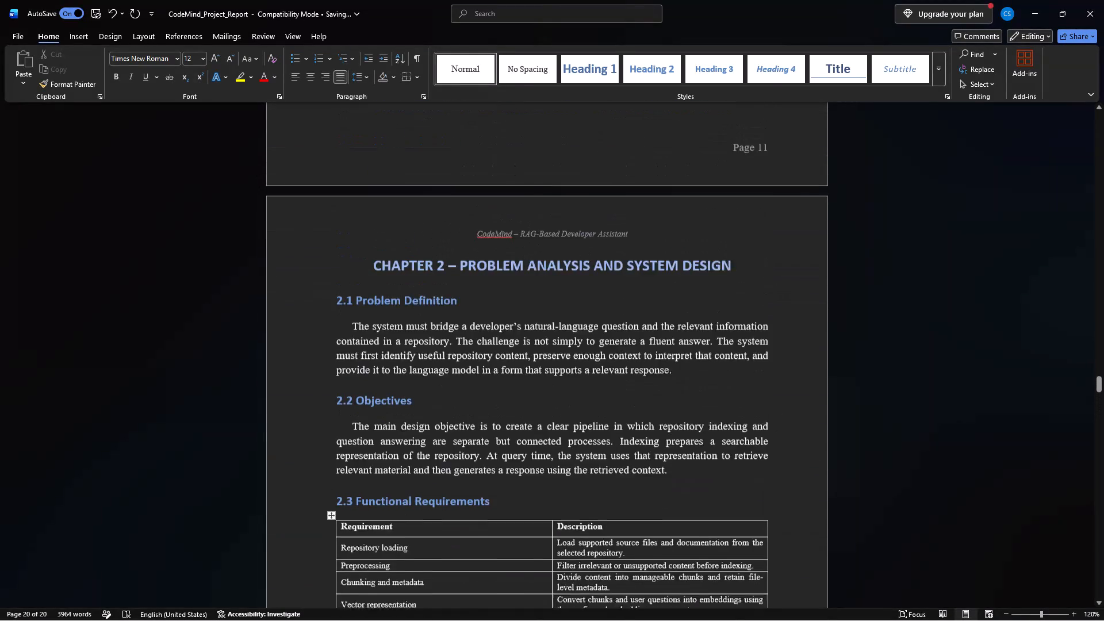
{"action": "scroll", "coordinate": [397, 386], "scroll_direction": "down", "scroll_amount": 8}
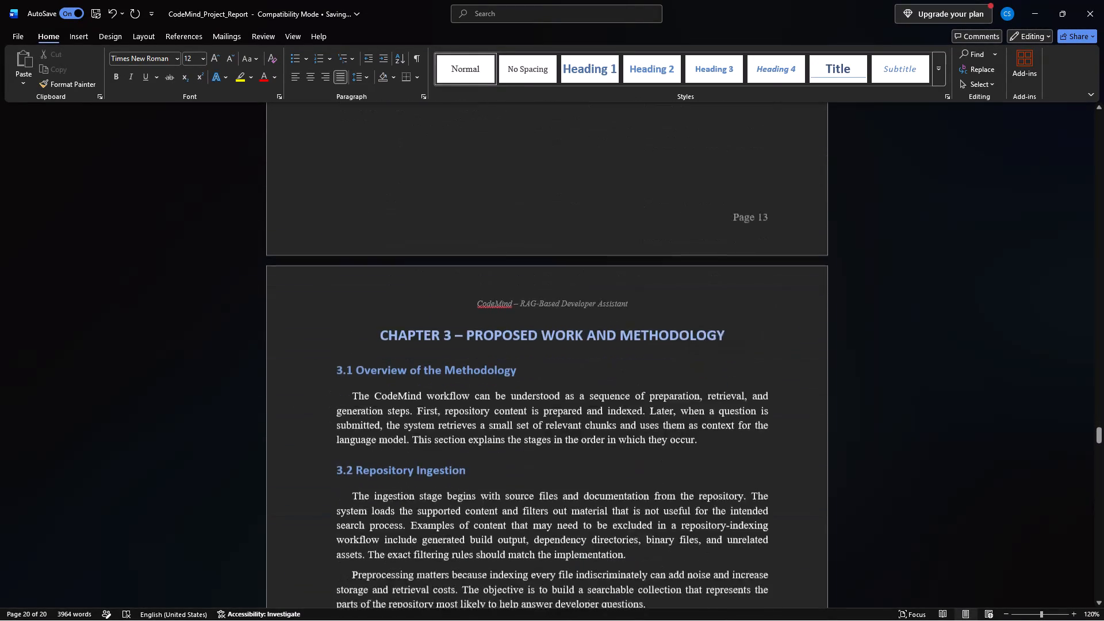
{"action": "scroll", "coordinate": [397, 386], "scroll_direction": "down", "scroll_amount": 3}
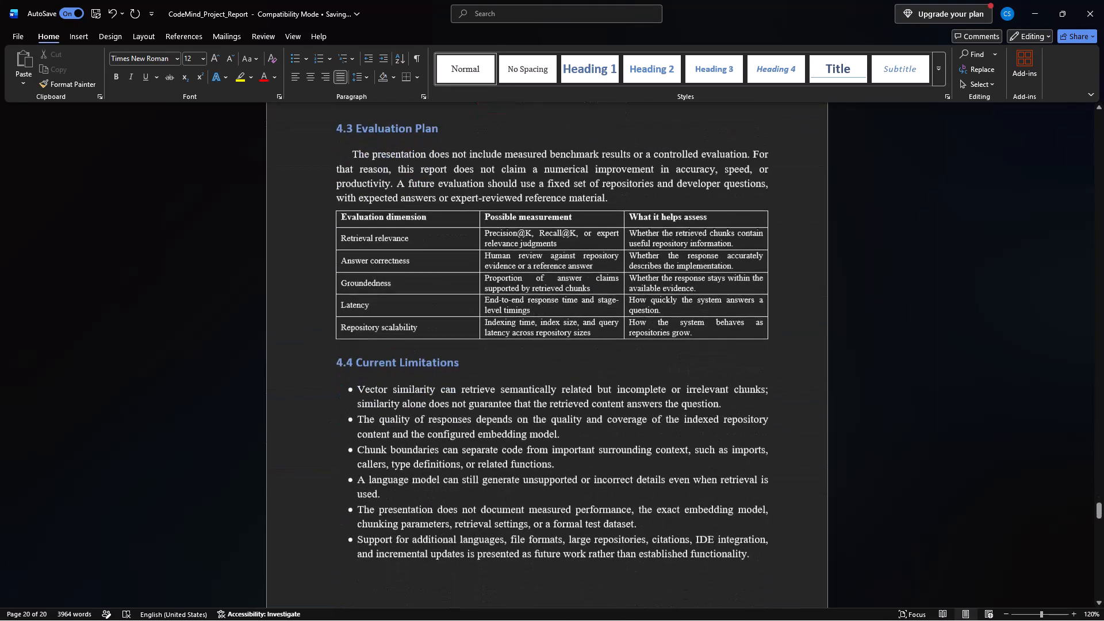
{"action": "scroll", "coordinate": [397, 386], "scroll_direction": "down", "scroll_amount": 2}
{"action": "scroll", "coordinate": [397, 386], "scroll_direction": "up", "scroll_amount": 5}
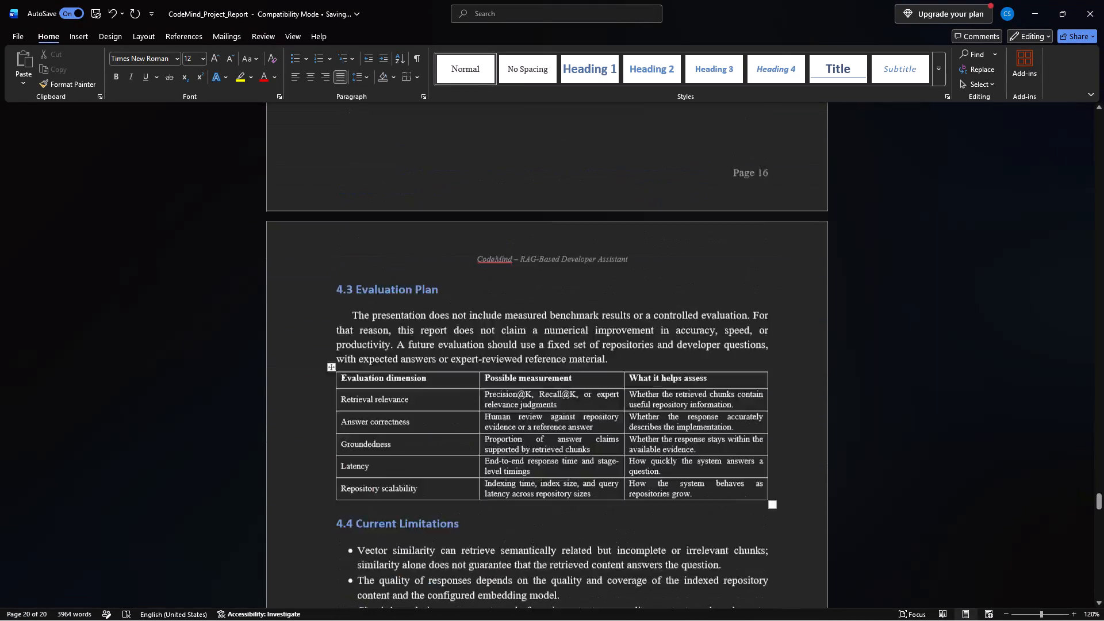
{"action": "scroll", "coordinate": [397, 386], "scroll_direction": "up", "scroll_amount": 12}
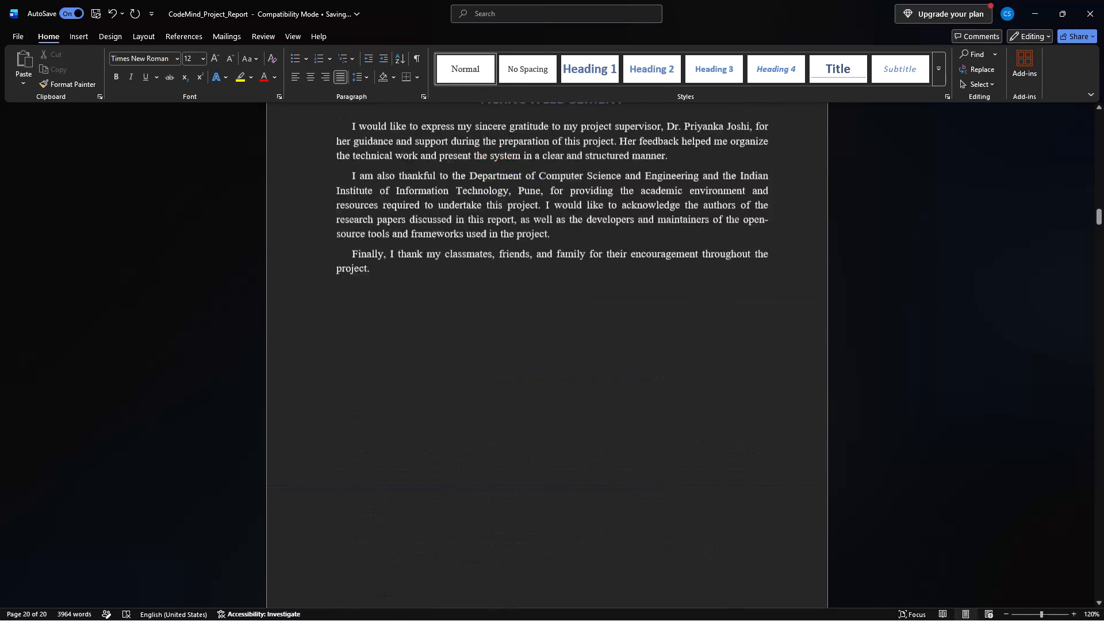
{"action": "scroll", "coordinate": [397, 386], "scroll_direction": "up", "scroll_amount": 10}
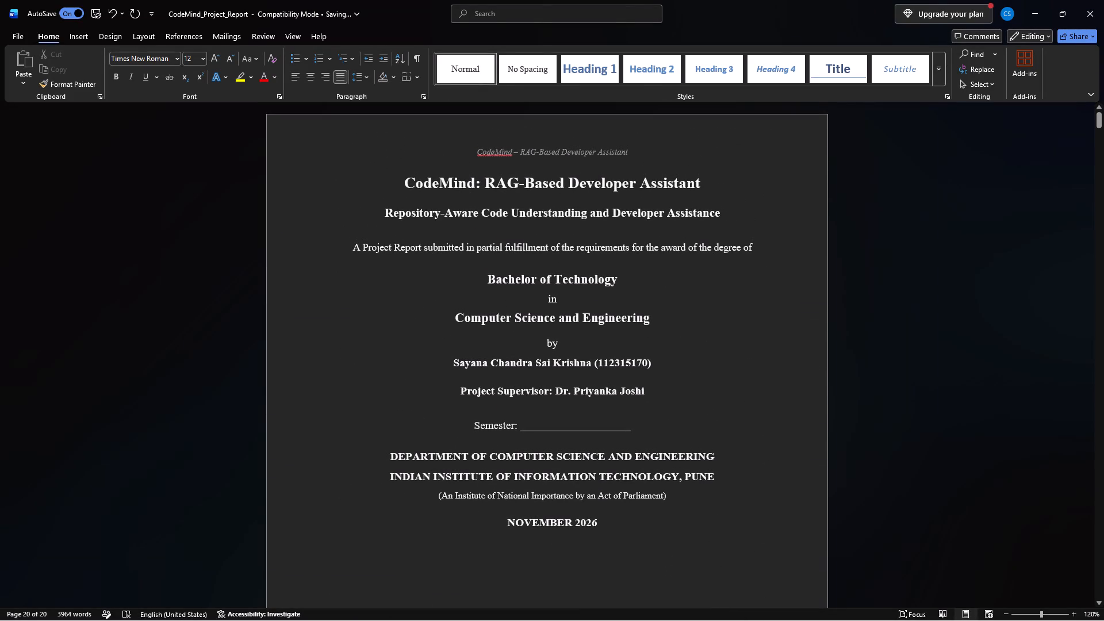
Export the report as a PDF named CodeMind_Project_Report to the New Volume (G:) drive.
{"action": "left_click", "coordinate": [17, 37]}
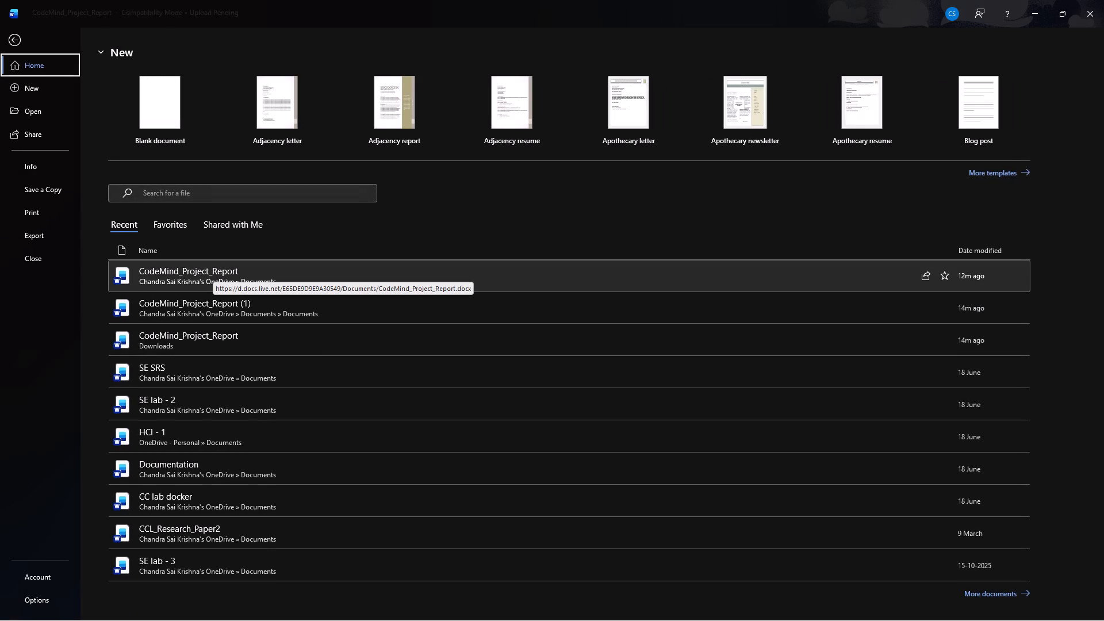
{"action": "left_click", "coordinate": [36, 239]}
{"action": "left_click", "coordinate": [325, 156]}
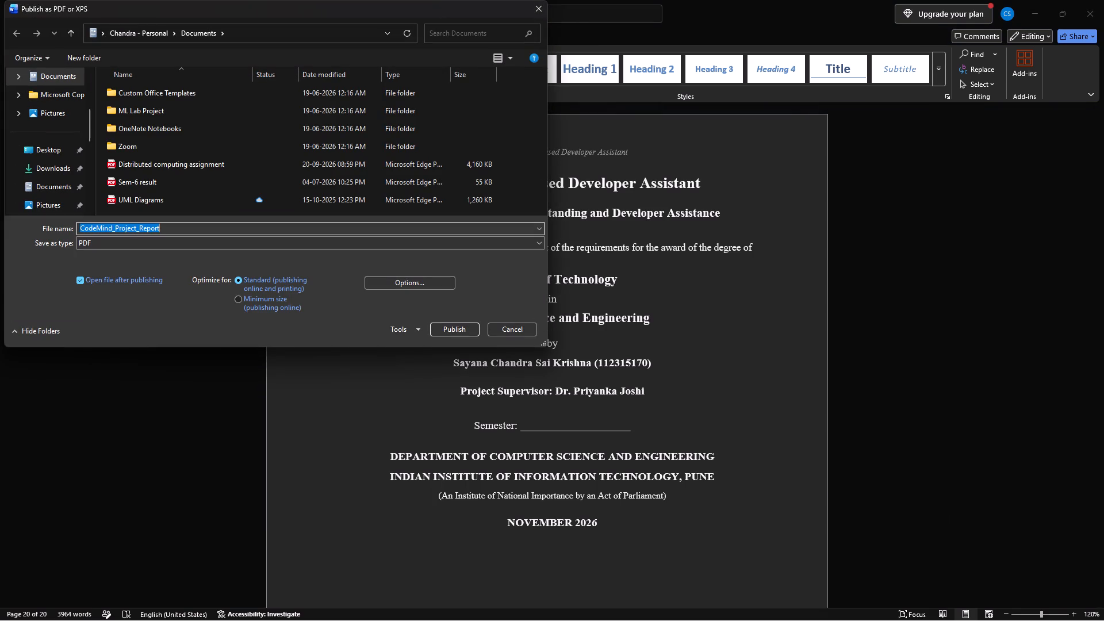
{"action": "scroll", "coordinate": [41, 174], "scroll_direction": "down", "scroll_amount": 2}
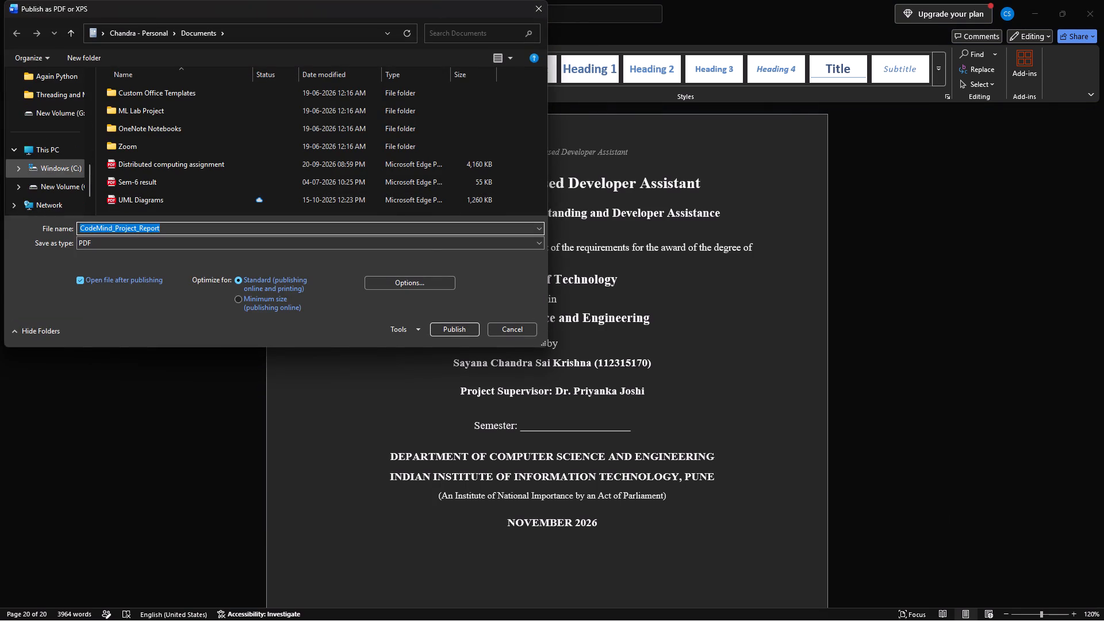
{"action": "left_click", "coordinate": [49, 188]}
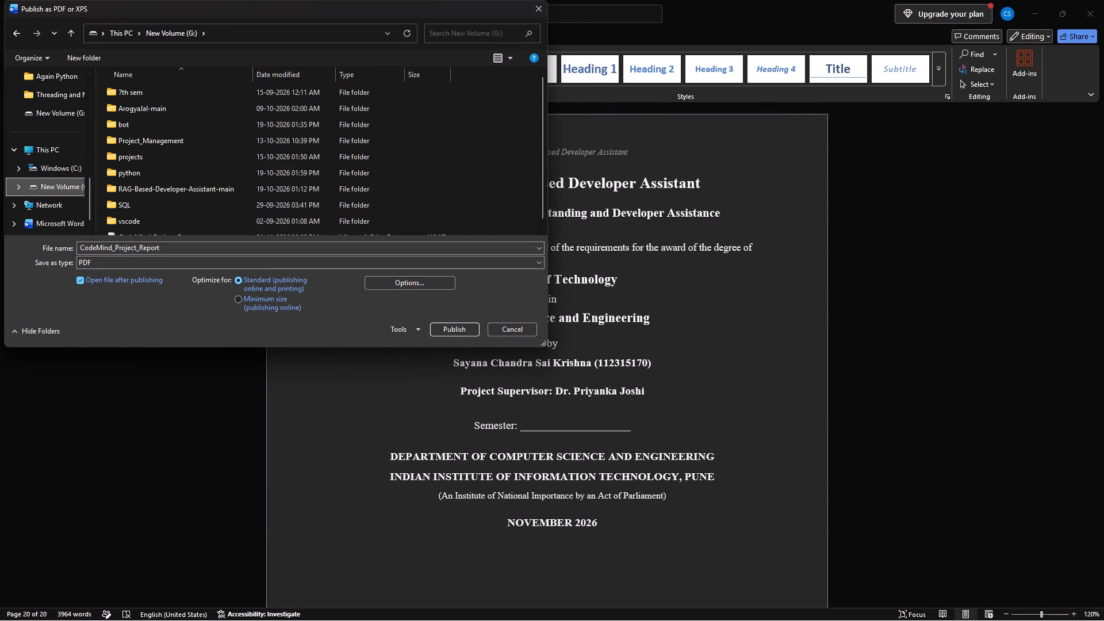
{"action": "left_click", "coordinate": [462, 334]}
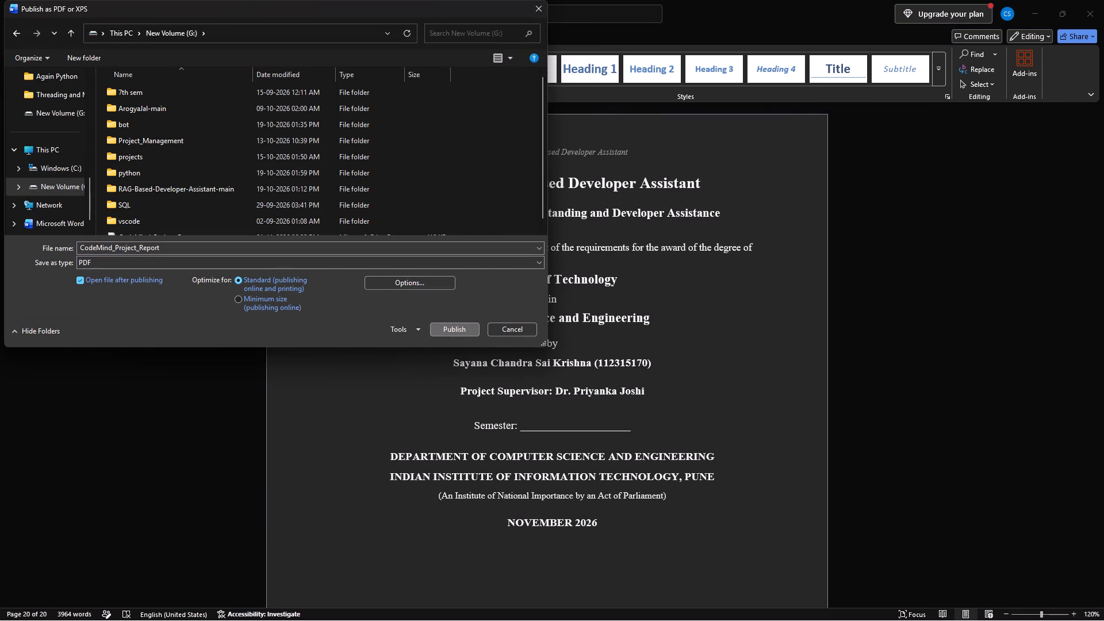
{"action": "left_click", "coordinate": [576, 317]}
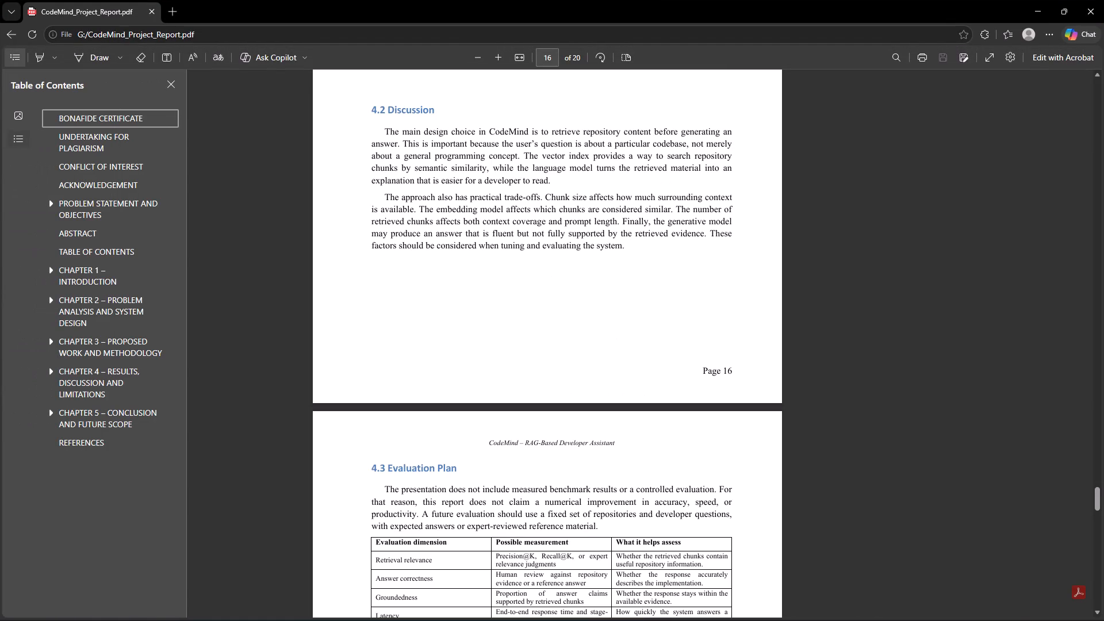
Go to the first page of the exported PDF in Edge and check the cover page's title and subtitle.
{"action": "scroll", "coordinate": [537, 309], "scroll_direction": "up", "scroll_amount": 18}
{"action": "scroll", "coordinate": [537, 309], "scroll_direction": "up", "scroll_amount": 19}
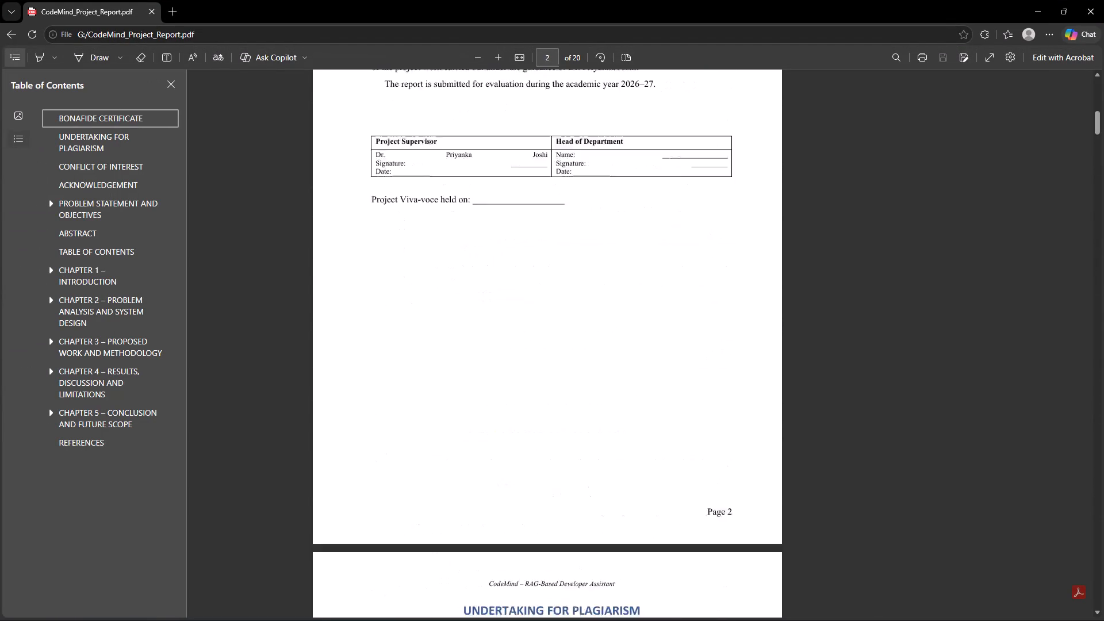
{"action": "scroll", "coordinate": [537, 309], "scroll_direction": "up", "scroll_amount": 8}
{"action": "left_click_drag", "start_coordinate": [435, 121], "coordinate": [653, 482]}
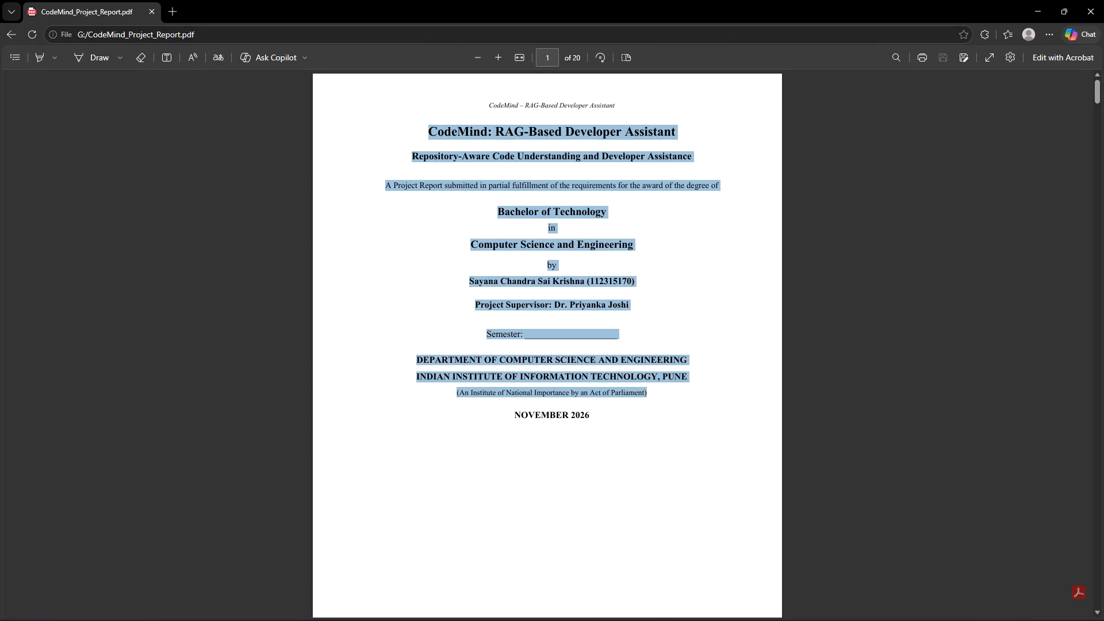
{"action": "left_click_drag", "start_coordinate": [653, 482], "coordinate": [657, 494]}
{"action": "left_click", "coordinate": [657, 494]}
{"action": "left_click_drag", "start_coordinate": [492, 127], "coordinate": [574, 228]}
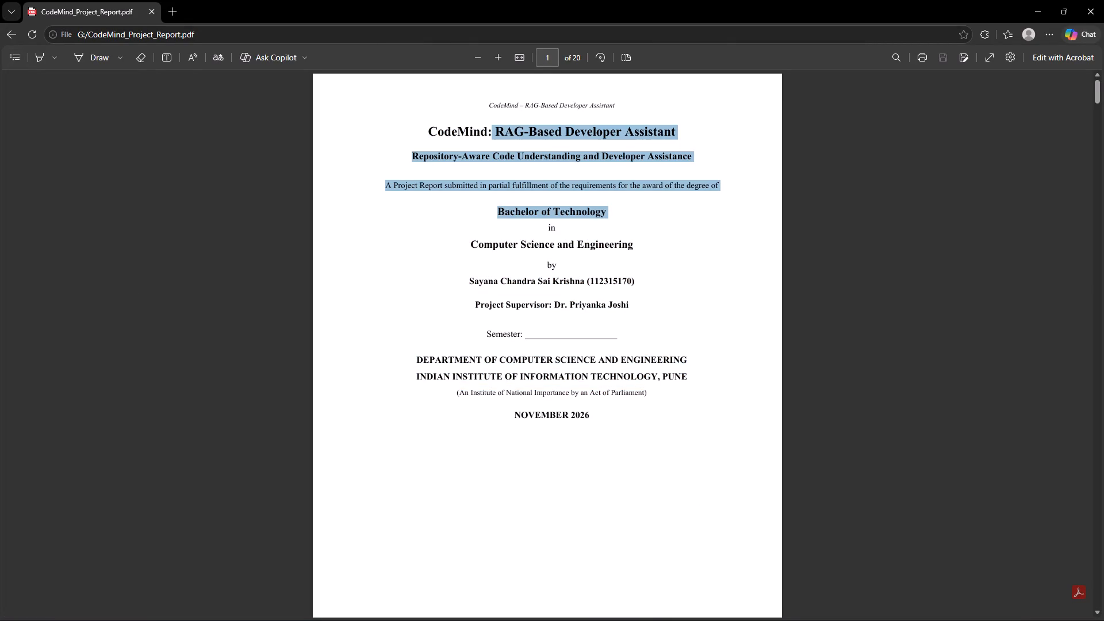
{"action": "left_click_drag", "start_coordinate": [574, 228], "coordinate": [603, 415]}
{"action": "left_click", "coordinate": [603, 415]}
{"action": "left_click_drag", "start_coordinate": [495, 158], "coordinate": [630, 154]}
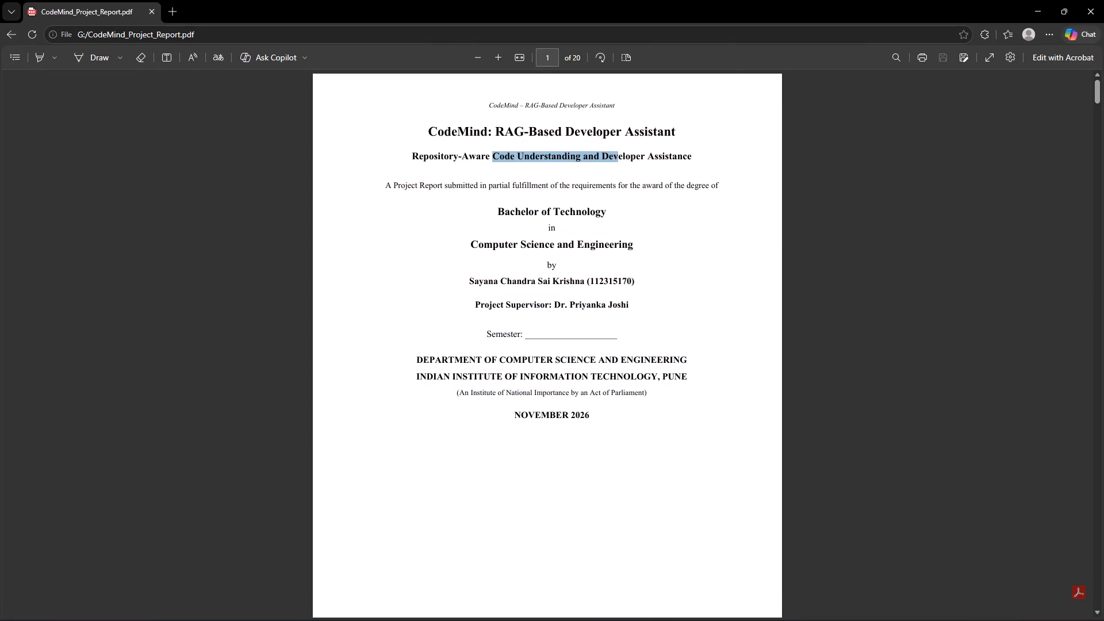
{"action": "left_click_drag", "start_coordinate": [630, 154], "coordinate": [695, 154]}
{"action": "left_click", "coordinate": [695, 154]}
{"action": "left_click_drag", "start_coordinate": [582, 161], "coordinate": [692, 157]}
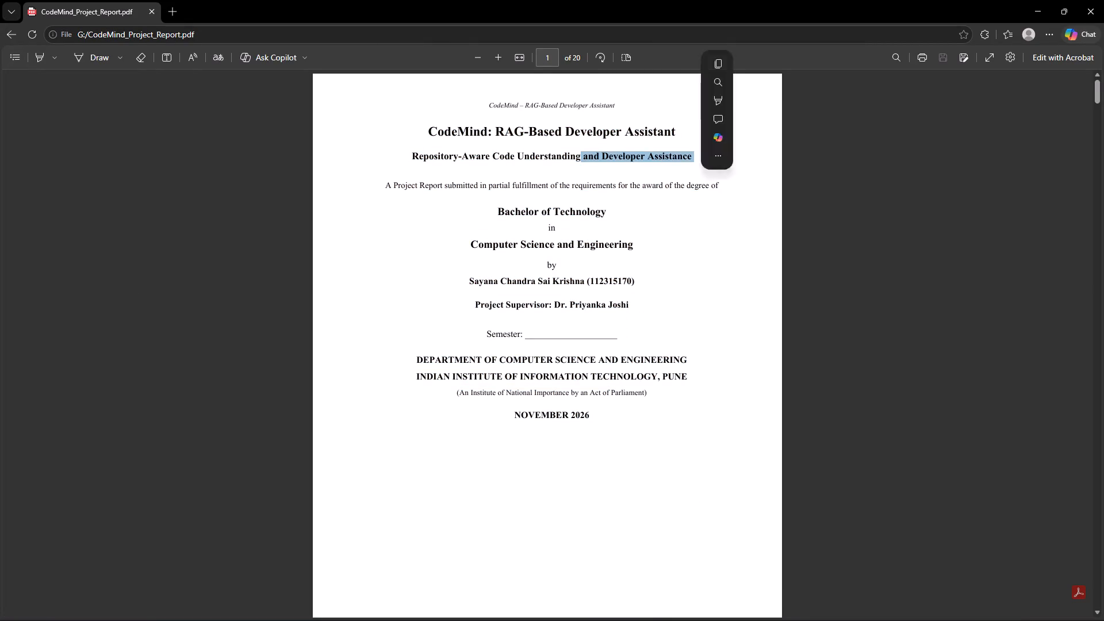
{"action": "left_click", "coordinate": [692, 157]}
Read the PDF cover page's submission statement and the degree, author, supervisor, department and date lines.
{"action": "left_click_drag", "start_coordinate": [382, 185], "coordinate": [577, 194]}
{"action": "left_click", "coordinate": [577, 194]}
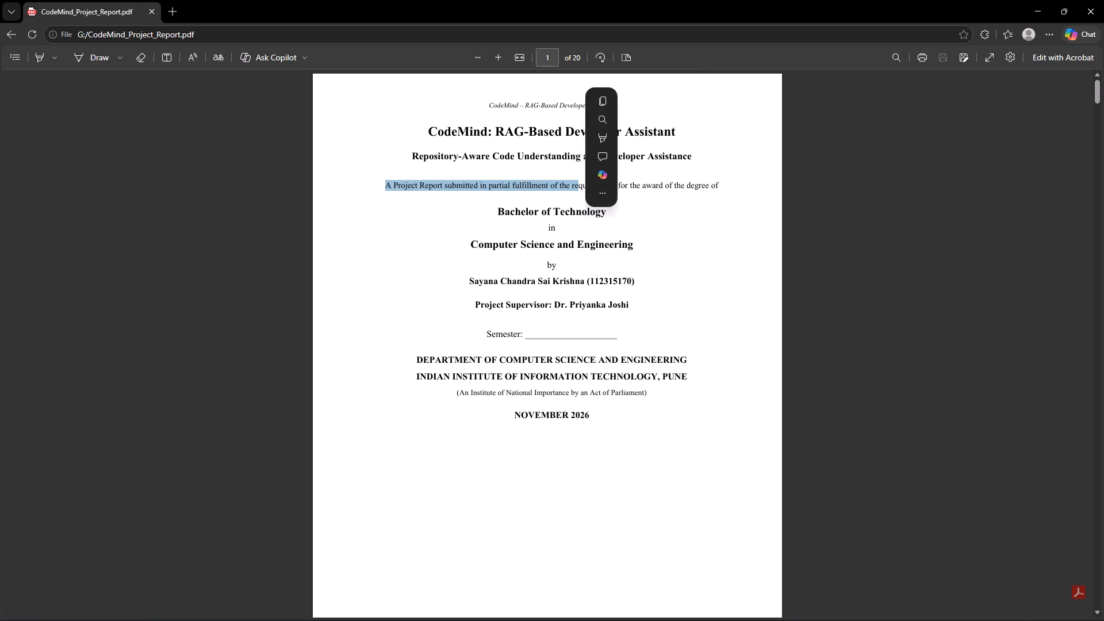
{"action": "left_click_drag", "start_coordinate": [498, 182], "coordinate": [618, 182]}
{"action": "left_click", "coordinate": [618, 182]}
{"action": "left_click_drag", "start_coordinate": [581, 185], "coordinate": [692, 186]}
{"action": "left_click", "coordinate": [692, 186]}
{"action": "left_click_drag", "start_coordinate": [615, 189], "coordinate": [694, 189]}
{"action": "left_click", "coordinate": [694, 189]}
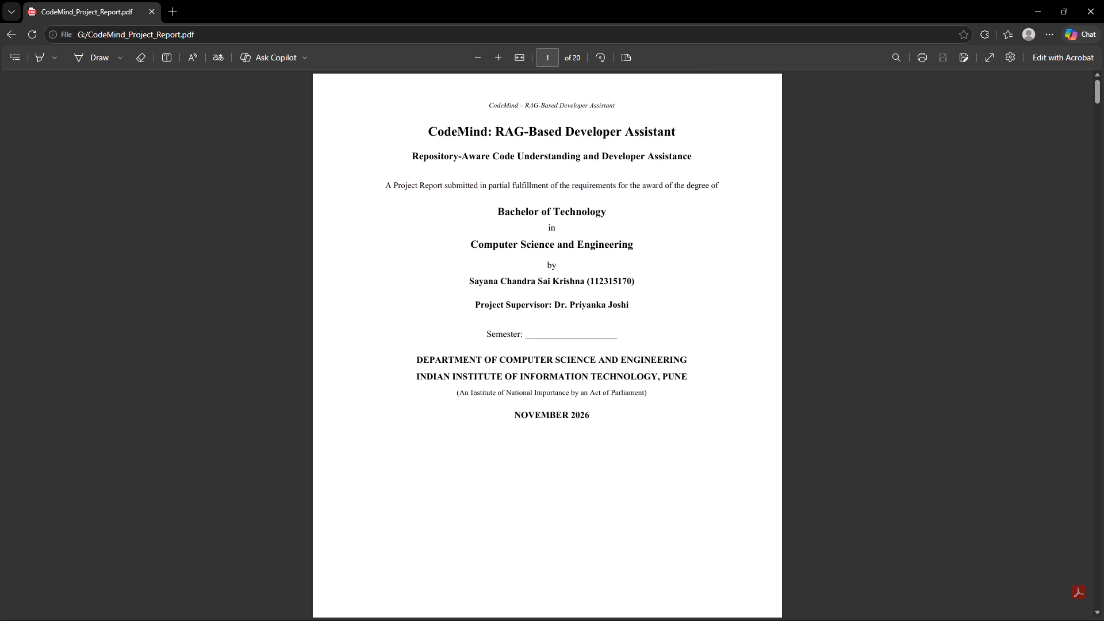
{"action": "left_click_drag", "start_coordinate": [486, 224], "coordinate": [601, 414]}
{"action": "left_click", "coordinate": [601, 414]}
{"action": "left_click_drag", "start_coordinate": [592, 420], "coordinate": [478, 202]}
{"action": "left_click", "coordinate": [433, 347]}
Read the PDF's Bonafide Certificate page and the Undertaking for Plagiarism page, including their signature and date lines.
{"action": "scroll", "coordinate": [433, 347], "scroll_direction": "down", "scroll_amount": 9}
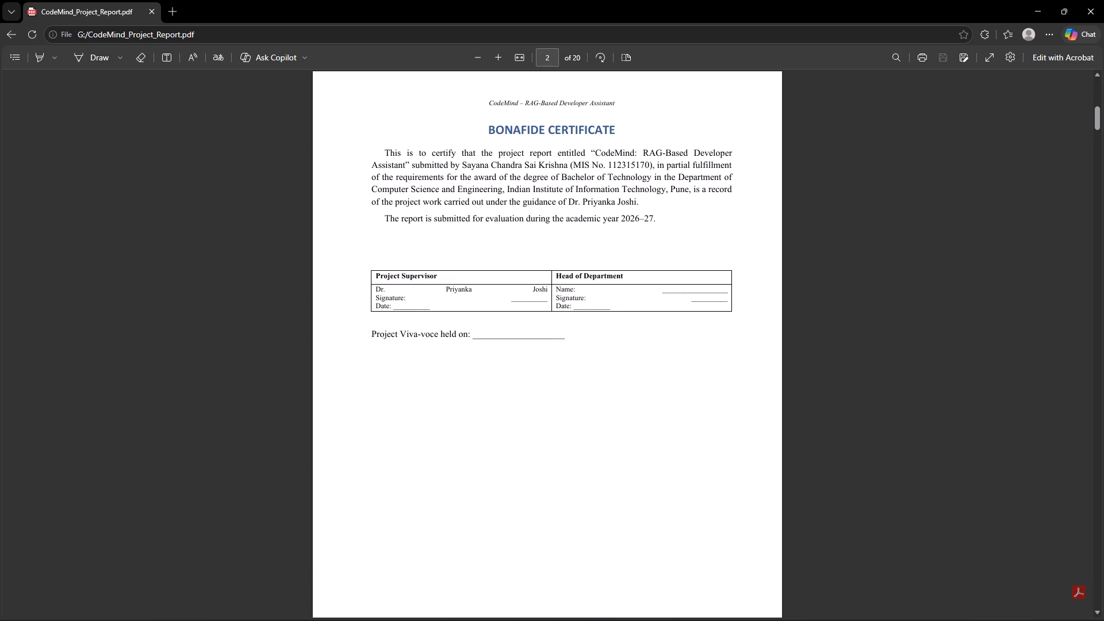
{"action": "left_click_drag", "start_coordinate": [489, 133], "coordinate": [677, 241]}
{"action": "left_click", "coordinate": [677, 241]}
{"action": "left_click_drag", "start_coordinate": [482, 281], "coordinate": [512, 343]}
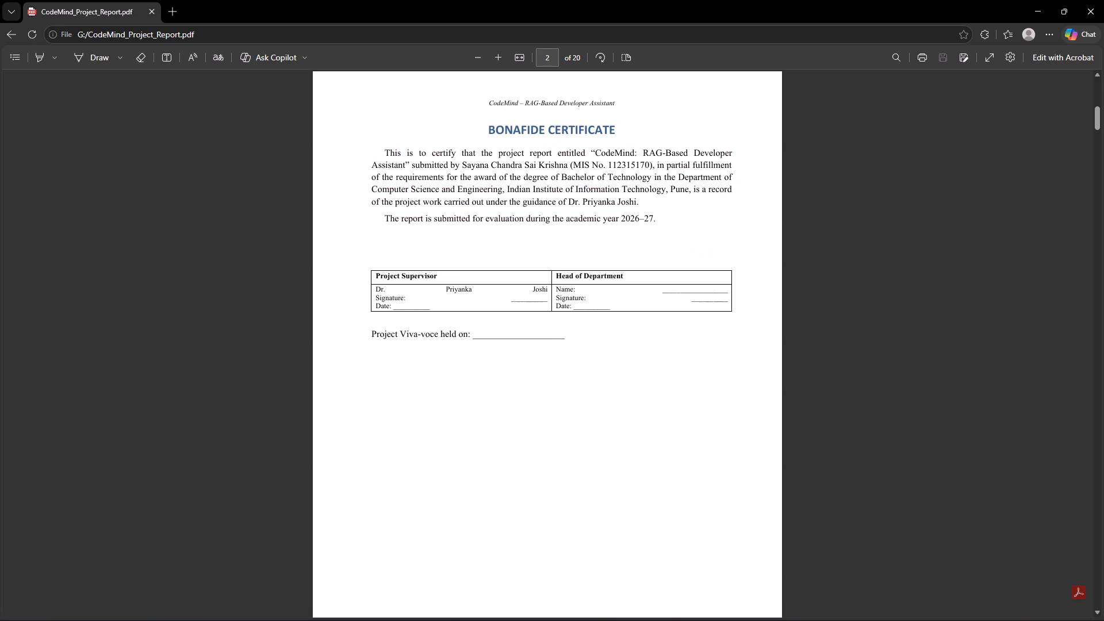
{"action": "left_click", "coordinate": [512, 343]}
{"action": "scroll", "coordinate": [512, 343], "scroll_direction": "down", "scroll_amount": 6}
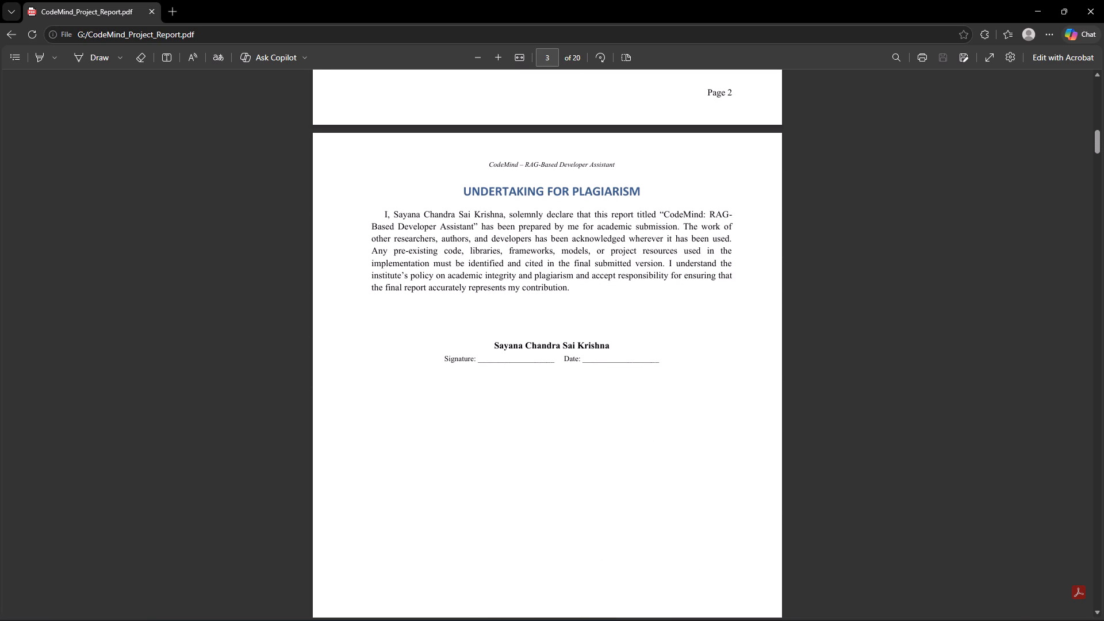
{"action": "left_click_drag", "start_coordinate": [464, 195], "coordinate": [596, 305]}
{"action": "left_click", "coordinate": [596, 305]}
{"action": "scroll", "coordinate": [596, 305], "scroll_direction": "down", "scroll_amount": 1}
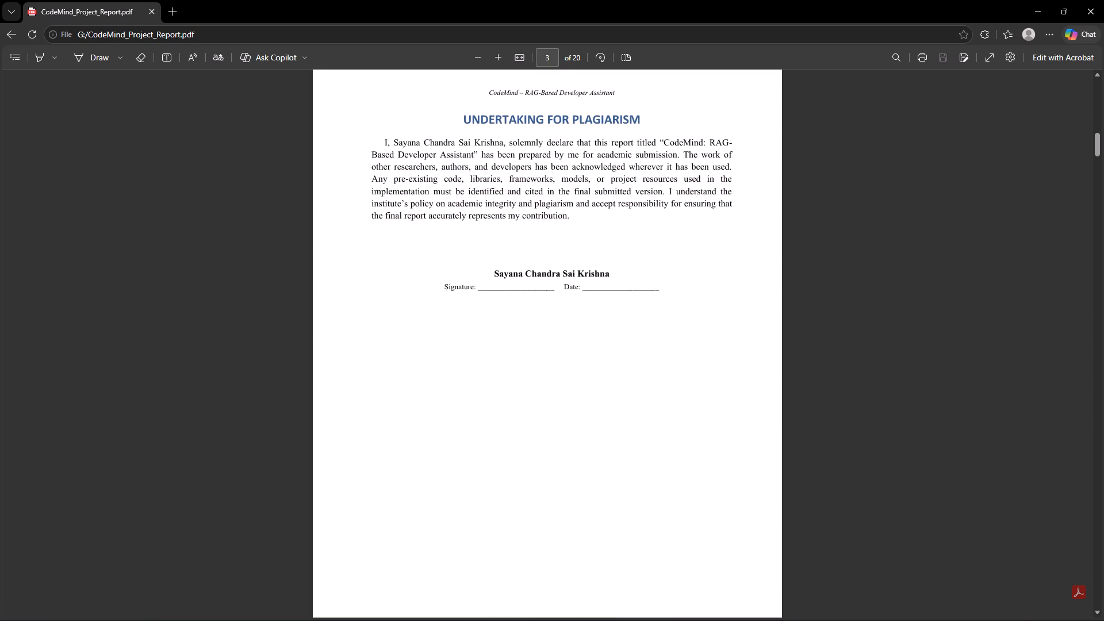
{"action": "left_click_drag", "start_coordinate": [493, 271], "coordinate": [658, 294]}
{"action": "left_click", "coordinate": [658, 294]}
Read the Conflict of Interest declaration and the Acknowledgement page of the PDF.
{"action": "scroll", "coordinate": [565, 340], "scroll_direction": "down", "scroll_amount": 3}
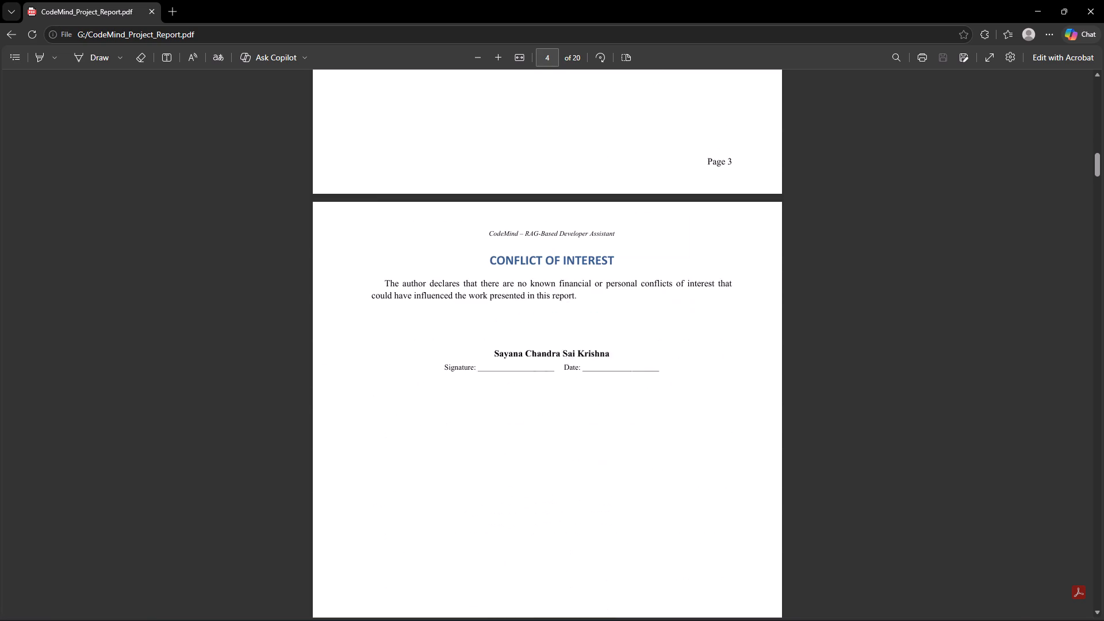
{"action": "scroll", "coordinate": [565, 340], "scroll_direction": "down", "scroll_amount": 2}
{"action": "left_click_drag", "start_coordinate": [491, 227], "coordinate": [673, 367]}
{"action": "left_click_drag", "start_coordinate": [673, 367], "coordinate": [490, 421]}
{"action": "scroll", "coordinate": [490, 421], "scroll_direction": "down", "scroll_amount": 5}
{"action": "scroll", "coordinate": [465, 298], "scroll_direction": "down", "scroll_amount": 3}
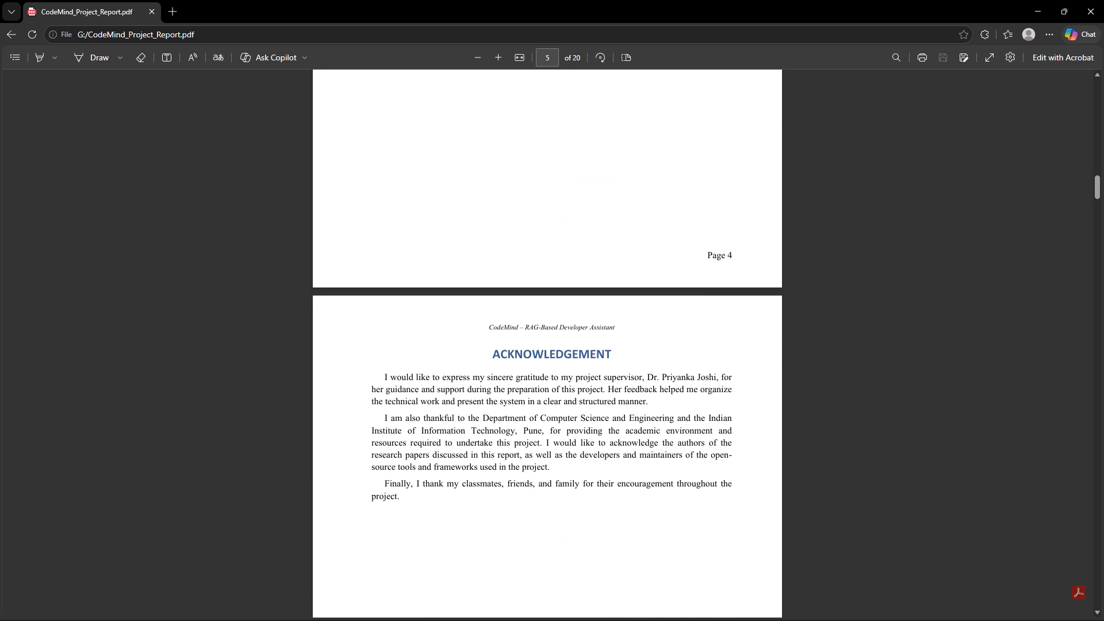
{"action": "left_click_drag", "start_coordinate": [482, 336], "coordinate": [511, 493]}
{"action": "left_click", "coordinate": [511, 493]}
Read the Problem Statement and Objectives page and the Abstract with its keywords in the PDF.
{"action": "scroll", "coordinate": [511, 493], "scroll_direction": "down", "scroll_amount": 5}
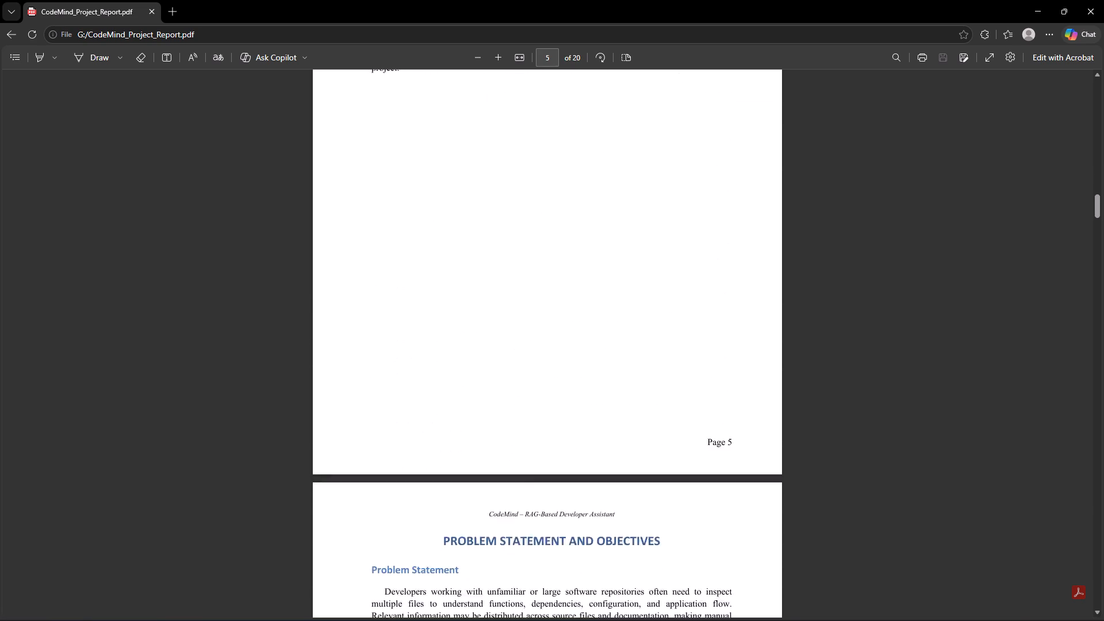
{"action": "scroll", "coordinate": [511, 493], "scroll_direction": "down", "scroll_amount": 2}
{"action": "left_click_drag", "start_coordinate": [448, 306], "coordinate": [520, 482]}
{"action": "left_click", "coordinate": [520, 482]}
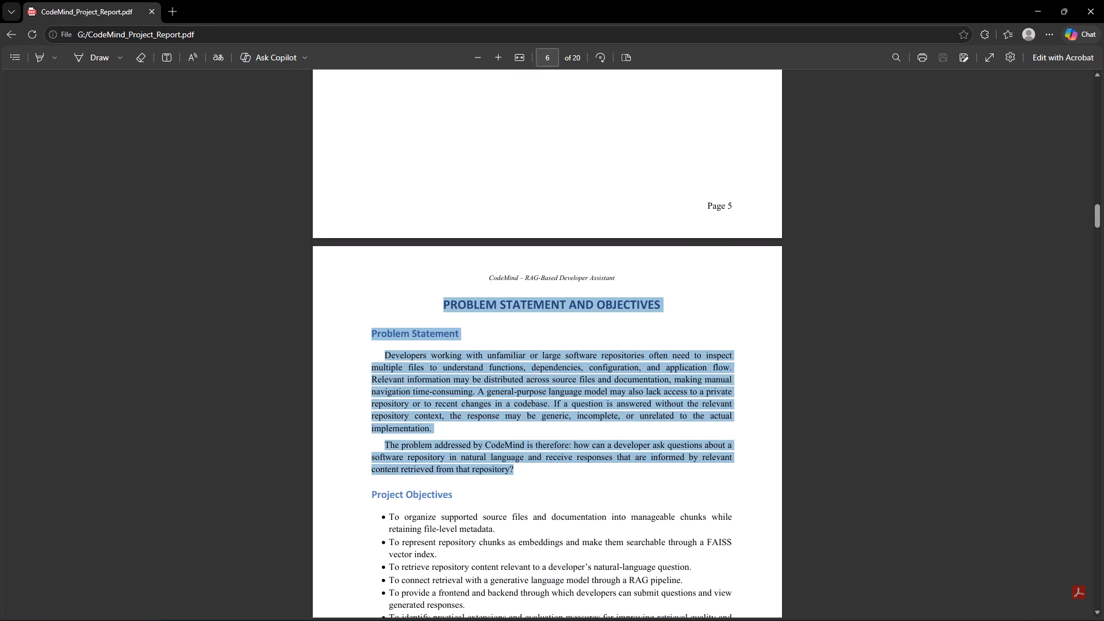
{"action": "scroll", "coordinate": [520, 482], "scroll_direction": "down", "scroll_amount": 5}
{"action": "left_click_drag", "start_coordinate": [366, 227], "coordinate": [463, 383]}
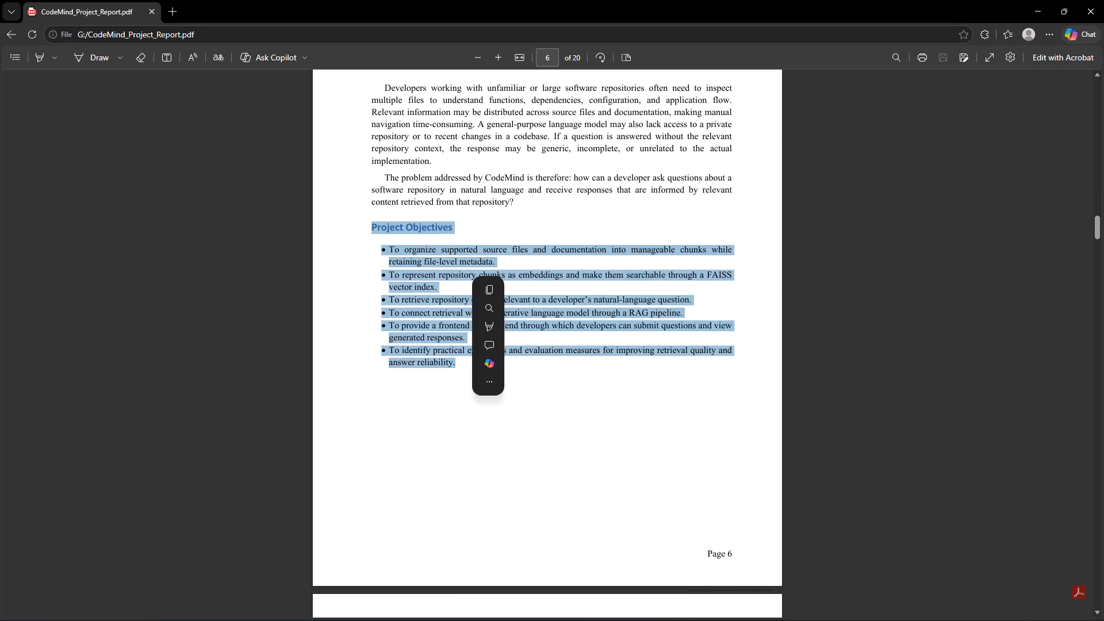
{"action": "left_click", "coordinate": [463, 383]}
{"action": "scroll", "coordinate": [463, 383], "scroll_direction": "down", "scroll_amount": 6}
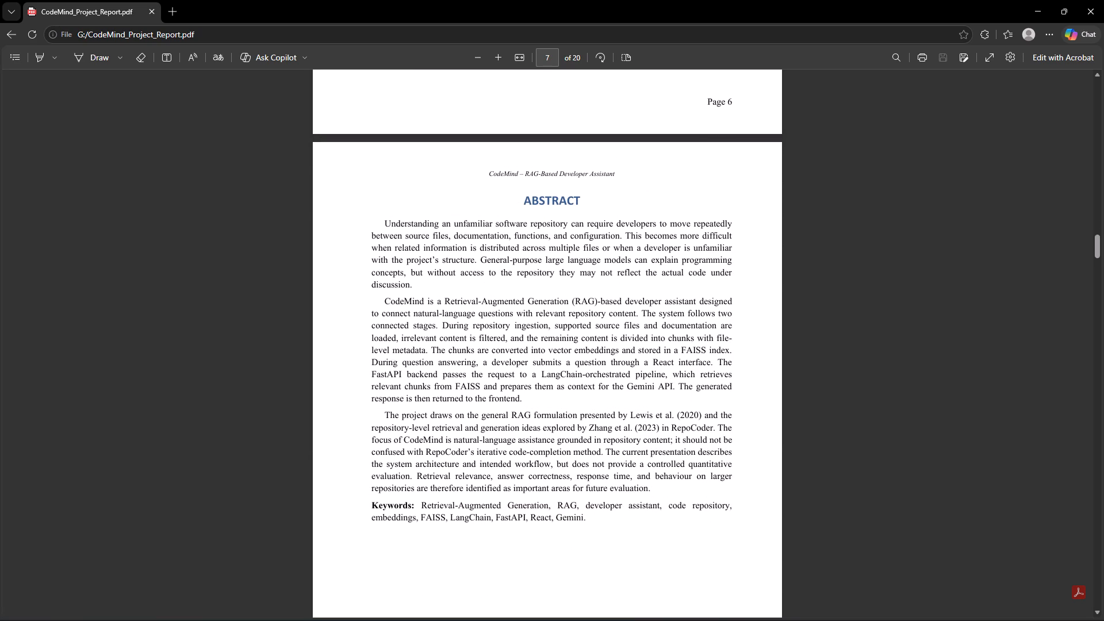
{"action": "left_click_drag", "start_coordinate": [492, 171], "coordinate": [585, 534]}
{"action": "left_click", "coordinate": [585, 534]}
Check the PDF's Table of Contents entries and the page transition into Chapter 1 – Introduction.
{"action": "scroll", "coordinate": [585, 534], "scroll_direction": "down", "scroll_amount": 9}
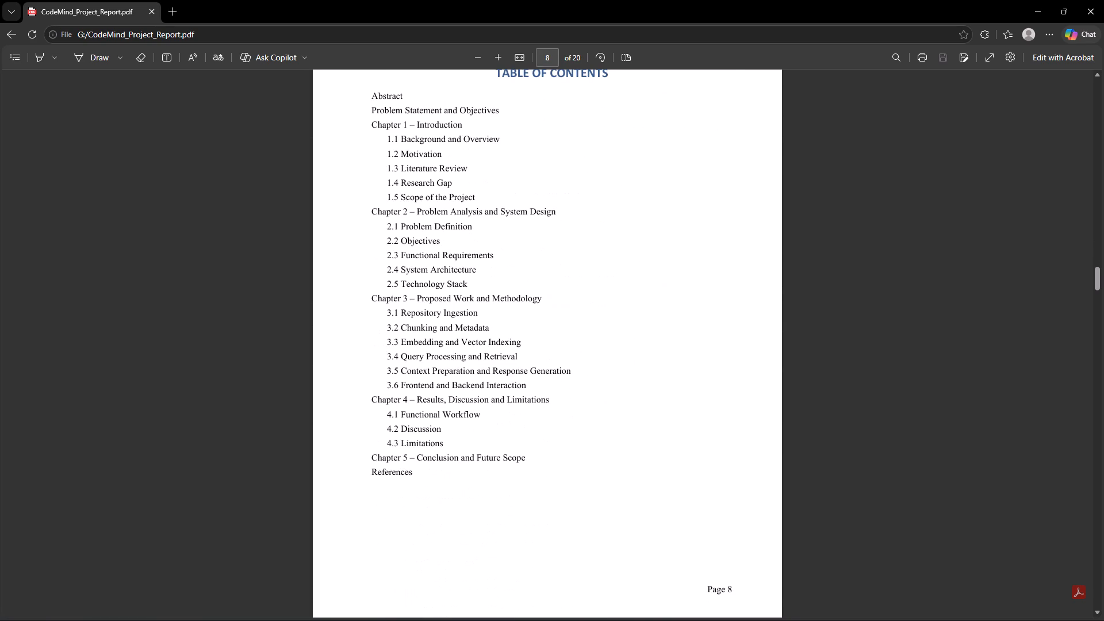
{"action": "left_click_drag", "start_coordinate": [372, 98], "coordinate": [463, 490]}
{"action": "left_click", "coordinate": [463, 490]}
{"action": "scroll", "coordinate": [463, 490], "scroll_direction": "down", "scroll_amount": 7}
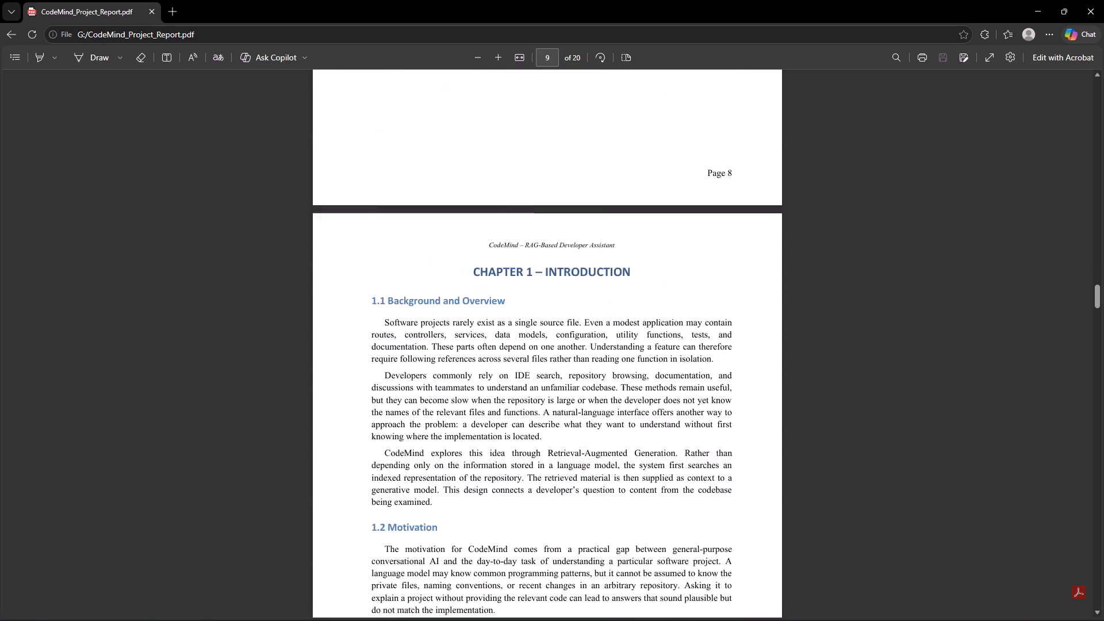
{"action": "scroll", "coordinate": [463, 490], "scroll_direction": "up", "scroll_amount": 1}
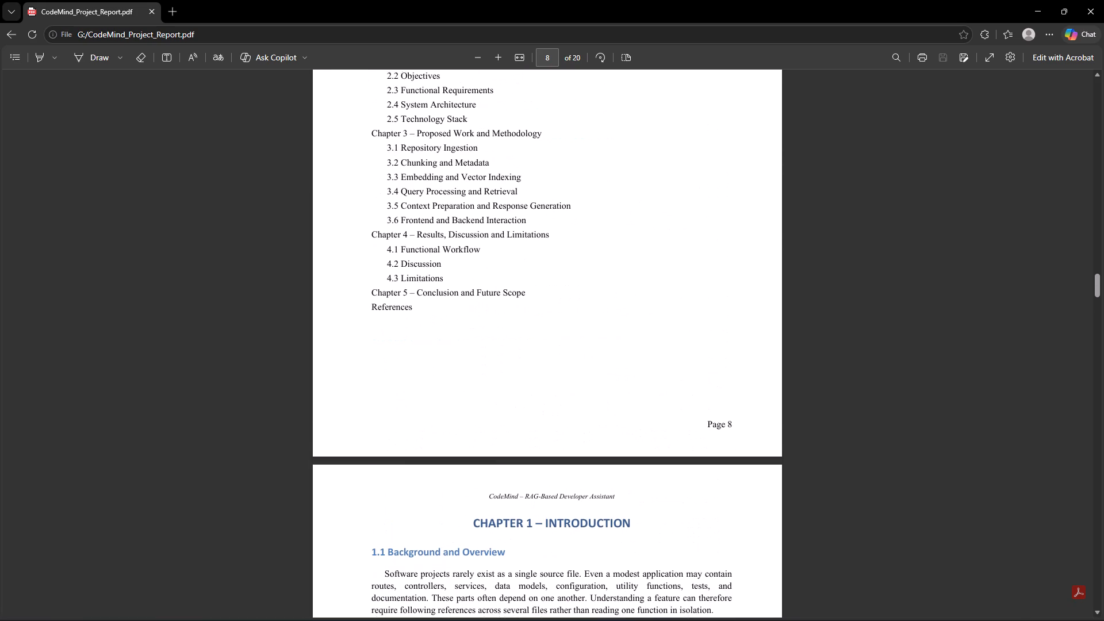
{"action": "left_click_drag", "start_coordinate": [485, 310], "coordinate": [494, 574]}
{"action": "left_click", "coordinate": [467, 568]}
Skim the PDF from Chapter 1 through the architecture figure, technology table and remaining chapters to the references on page 20.
{"action": "scroll", "coordinate": [467, 568], "scroll_direction": "down", "scroll_amount": 11}
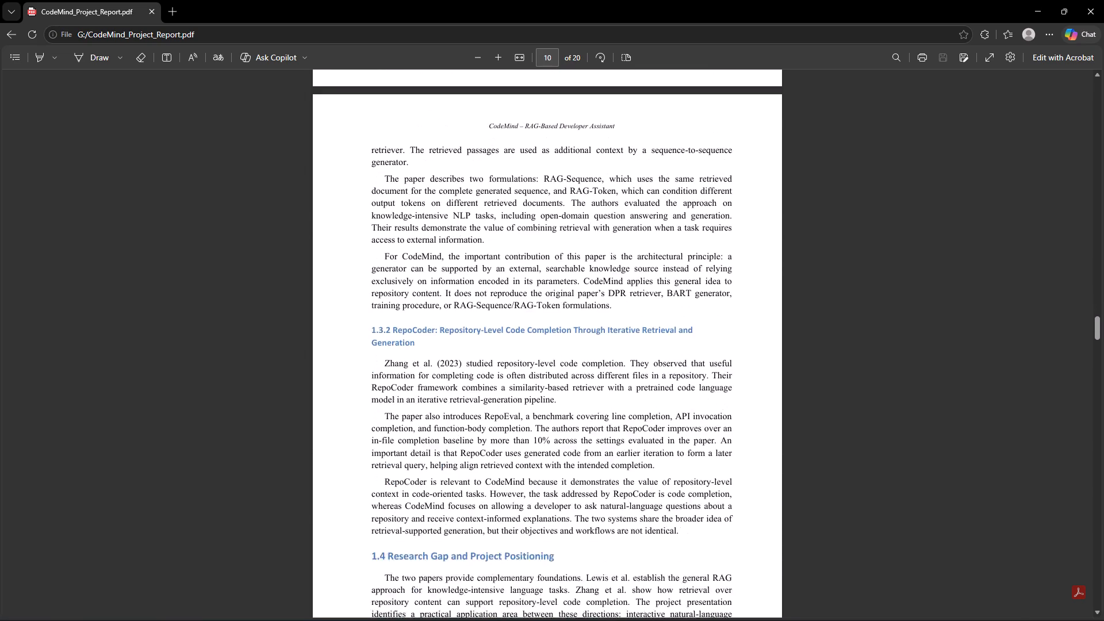
{"action": "scroll", "coordinate": [467, 568], "scroll_direction": "down", "scroll_amount": 7}
{"action": "scroll", "coordinate": [467, 568], "scroll_direction": "up", "scroll_amount": 2}
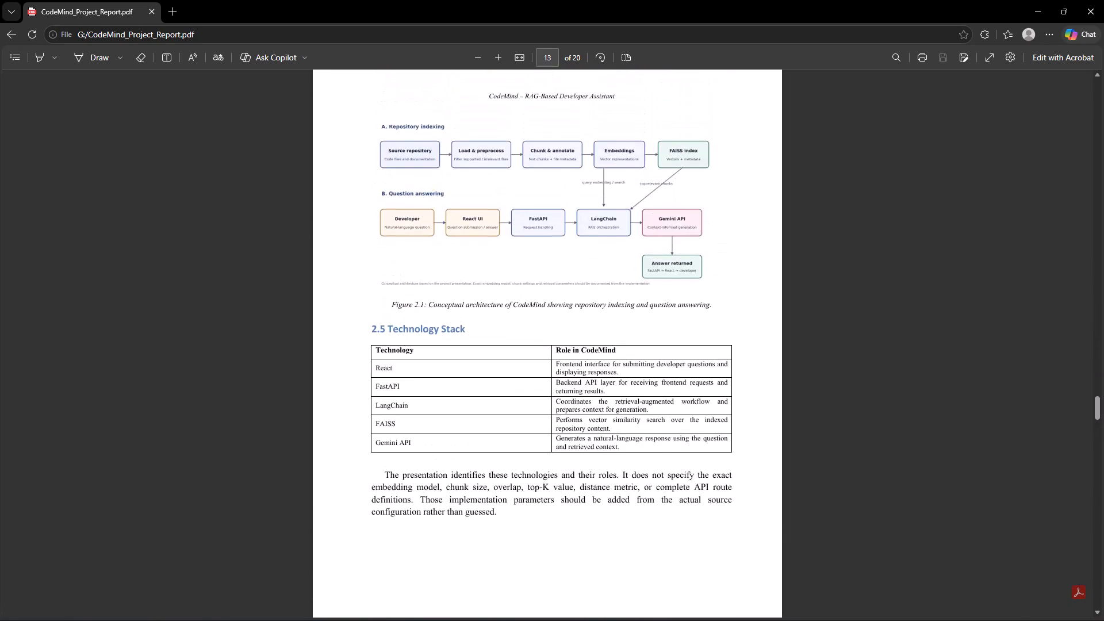
{"action": "scroll", "coordinate": [467, 568], "scroll_direction": "up", "scroll_amount": 1}
{"action": "scroll", "coordinate": [467, 568], "scroll_direction": "down", "scroll_amount": 11}
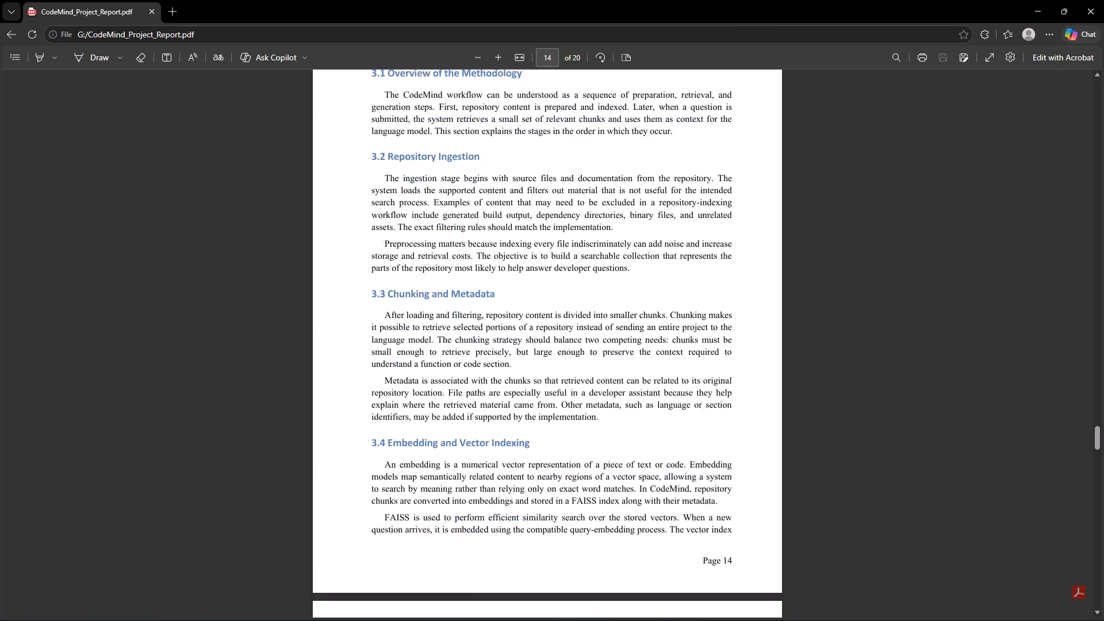
{"action": "scroll", "coordinate": [467, 568], "scroll_direction": "down", "scroll_amount": 10}
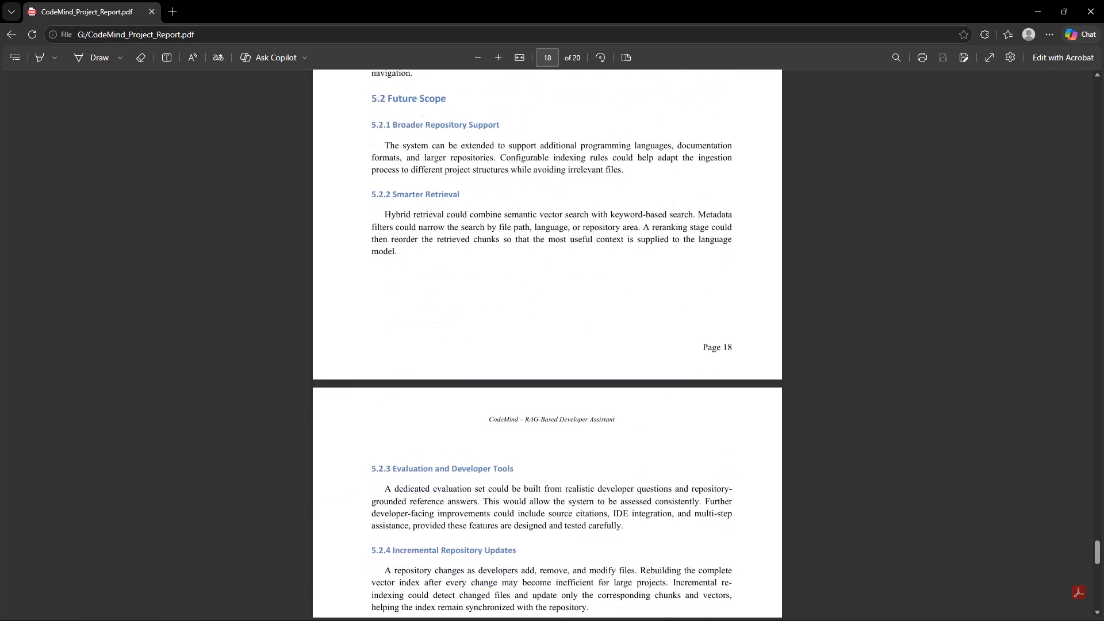
{"action": "scroll", "coordinate": [467, 568], "scroll_direction": "down", "scroll_amount": 6}
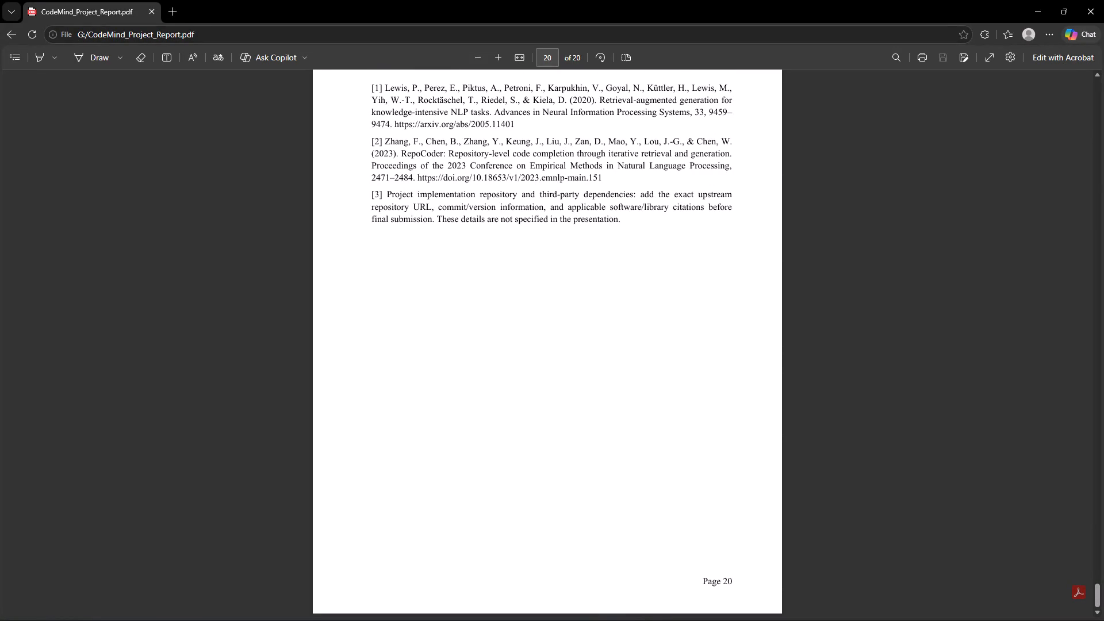
Close the exported PDF and the CodeMind_Project_Report document in Word, leaving the pending upload for the next opening.
{"action": "left_click", "coordinate": [152, 12]}
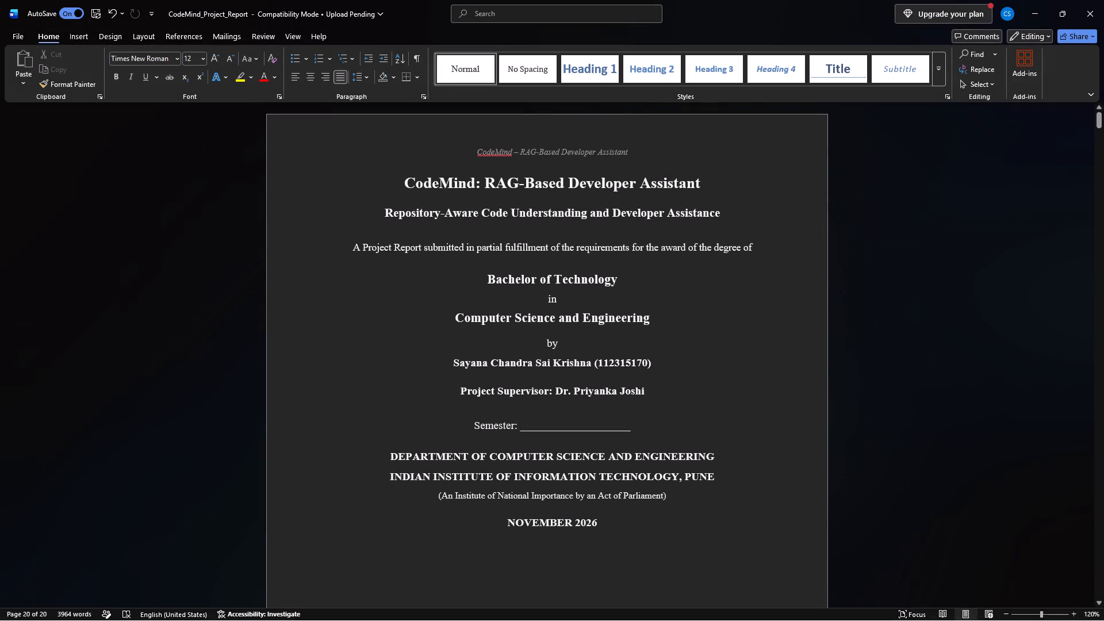
{"action": "left_click", "coordinate": [1103, 0]}
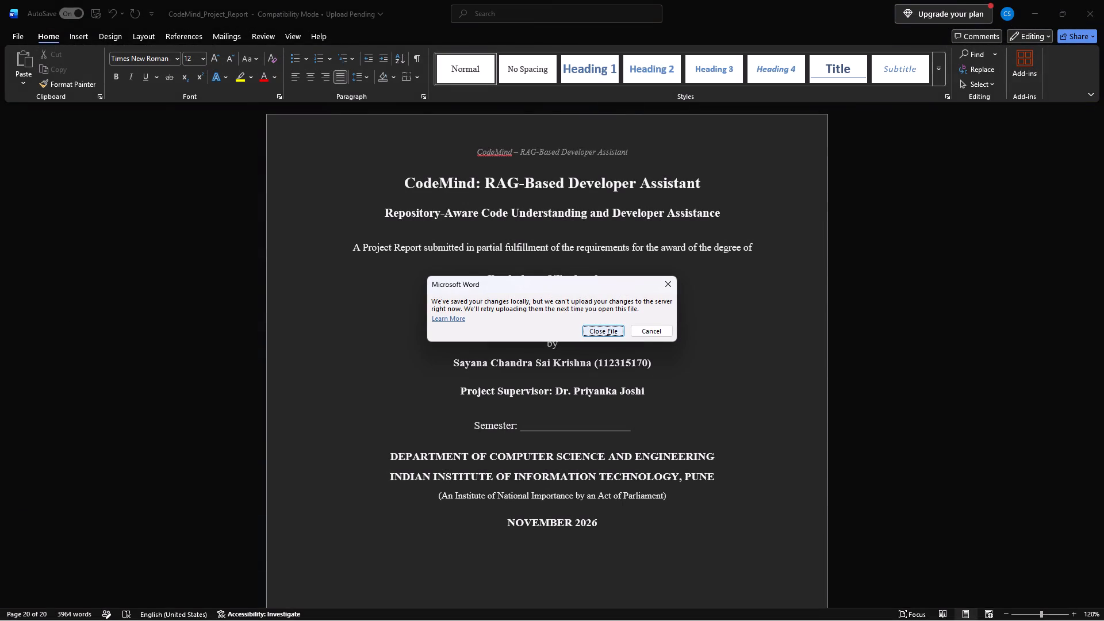
{"action": "left_click", "coordinate": [612, 333]}
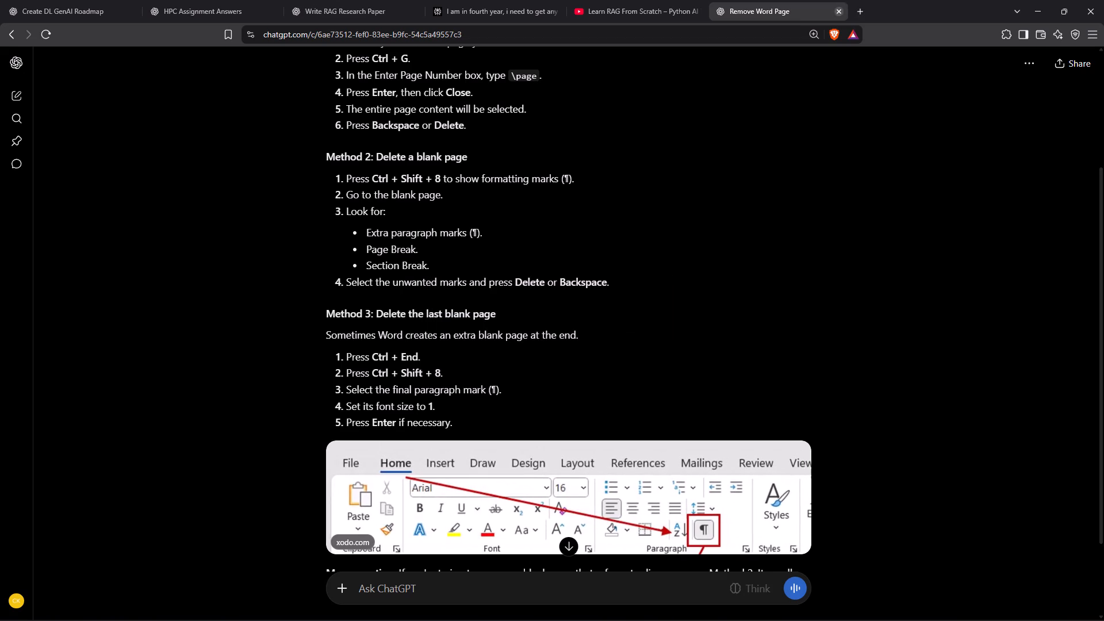
Close the Remove Word Page ChatGPT conversation in Brave.
{"action": "left_click", "coordinate": [835, 9]}
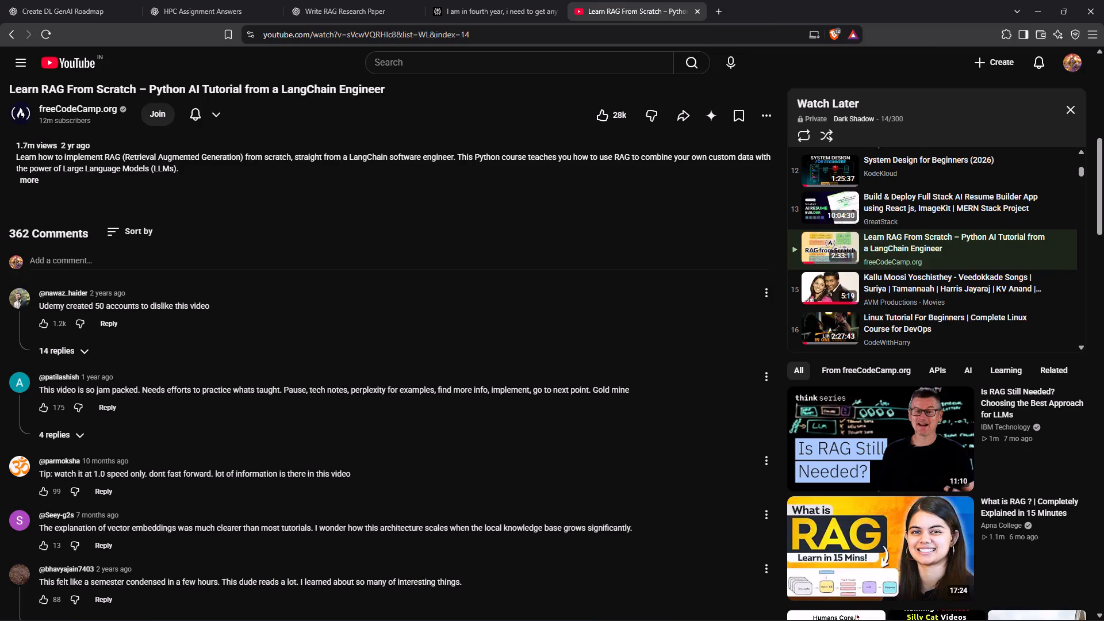
Switch to File Explorer and bring up the sharing options for the CodeMind_Project_Report PDF on New Volume (G:).
{"action": "left_click", "coordinate": [1042, 8]}
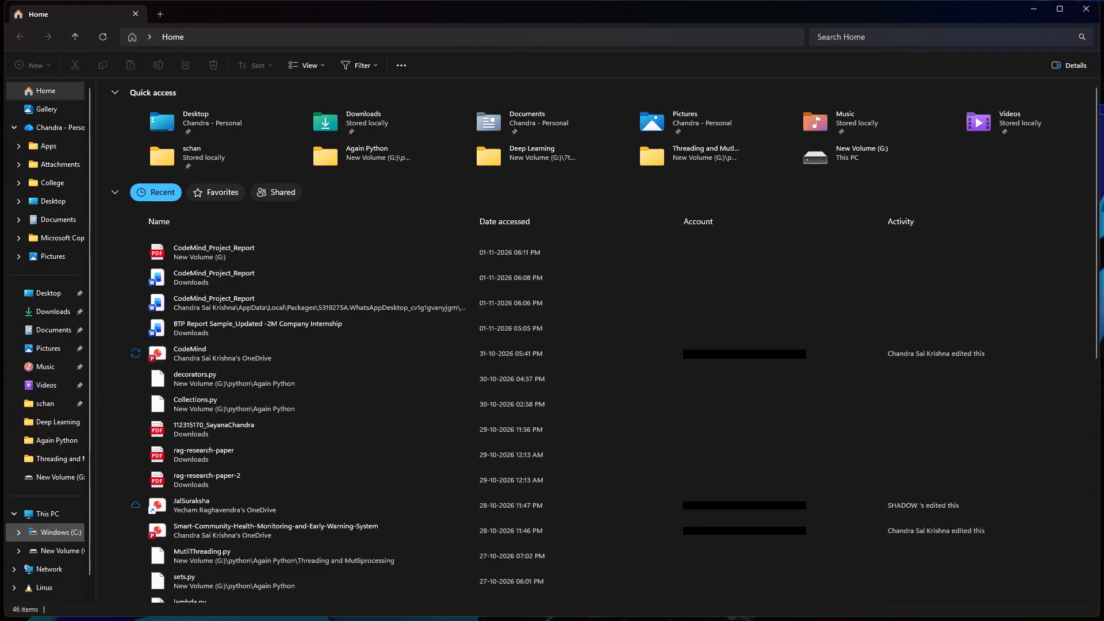
{"action": "left_click", "coordinate": [43, 547]}
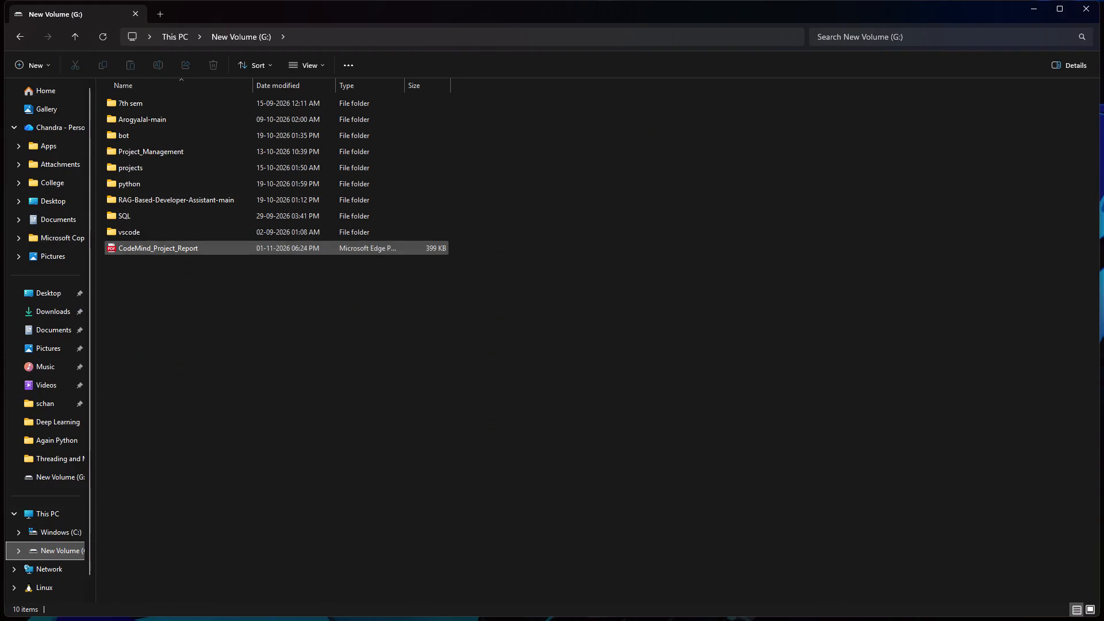
{"action": "right_click", "coordinate": [164, 251]}
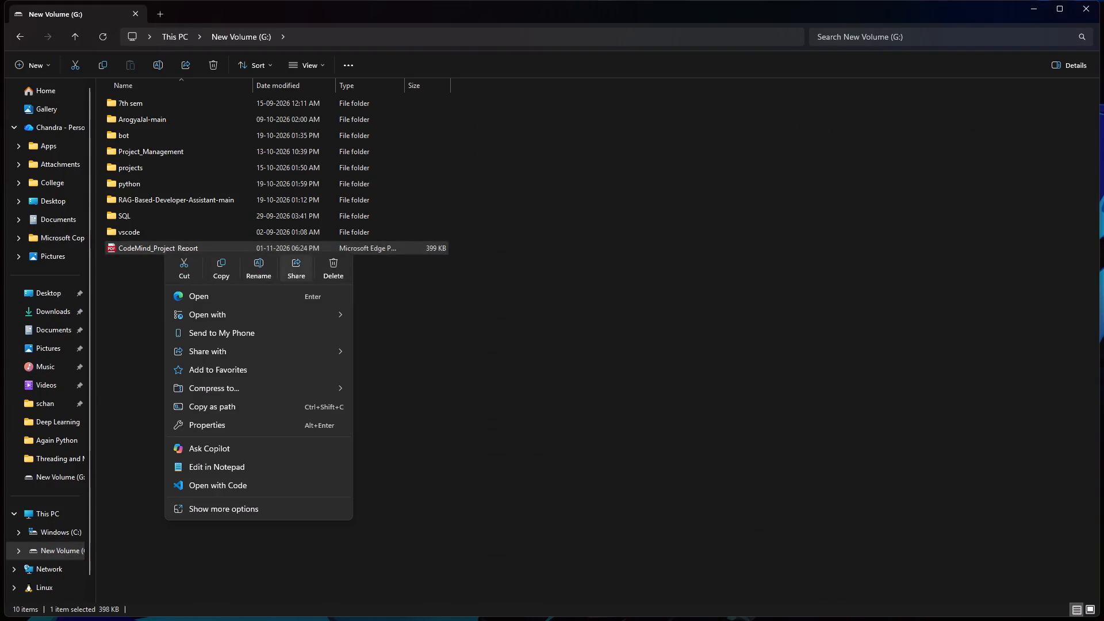